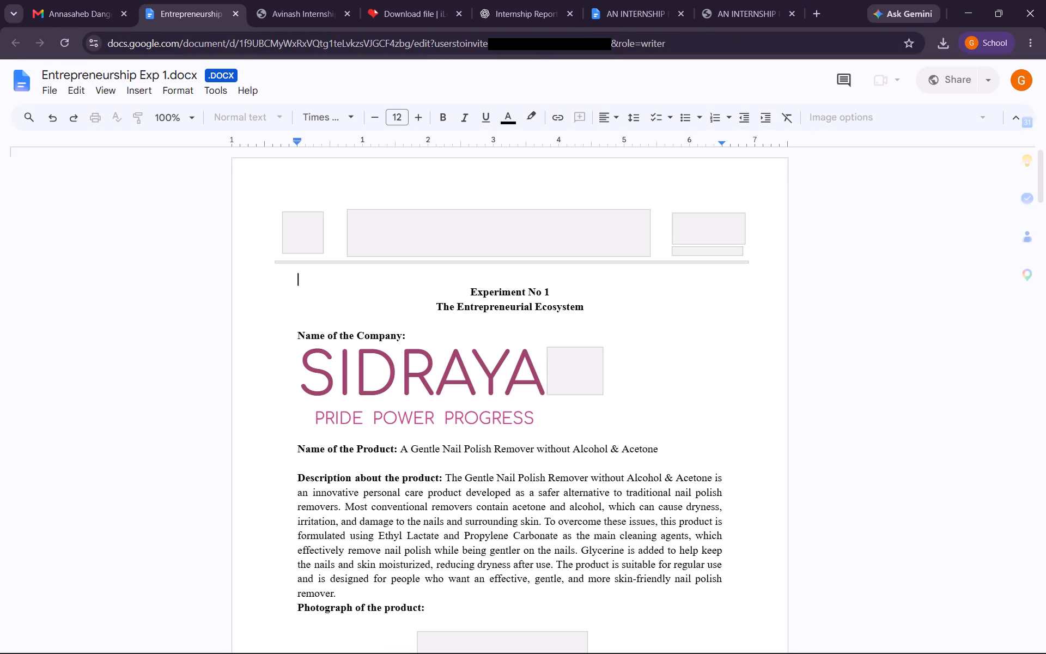
Dismiss the pending share invitation for the Entrepreneurship Exp 1 document and discard its unsaved changes.
scroll(449, 392, down, 8)
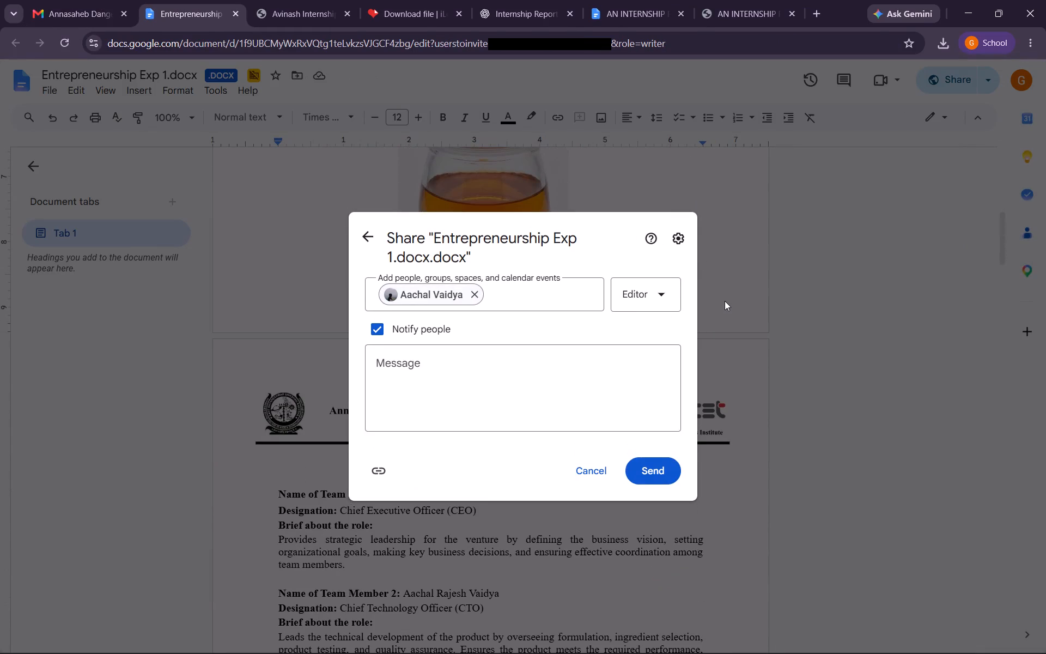
click(725, 301)
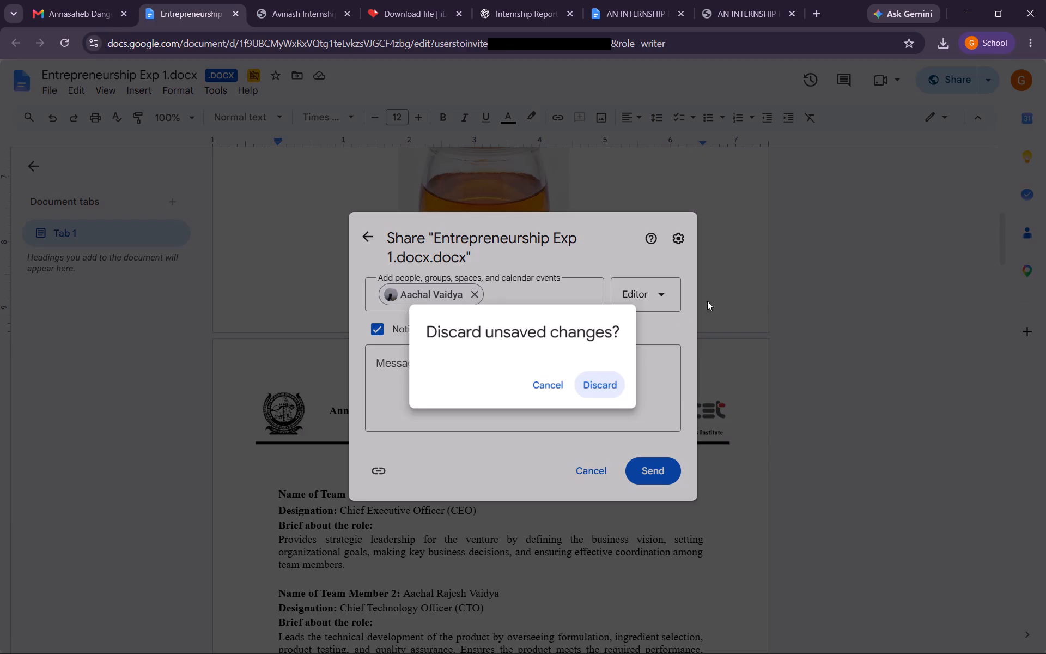
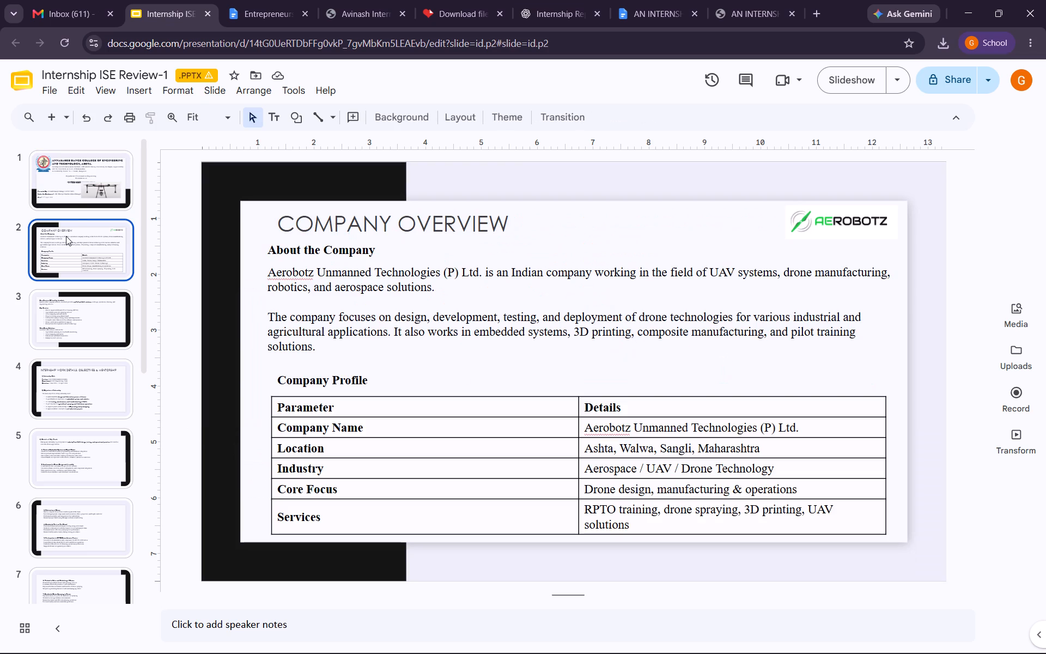
On the title slide, shrink the drone picture and move it down, clear of the "INTERNSHIP ISE REVIEW" heading and the guidance line.
click(79, 185)
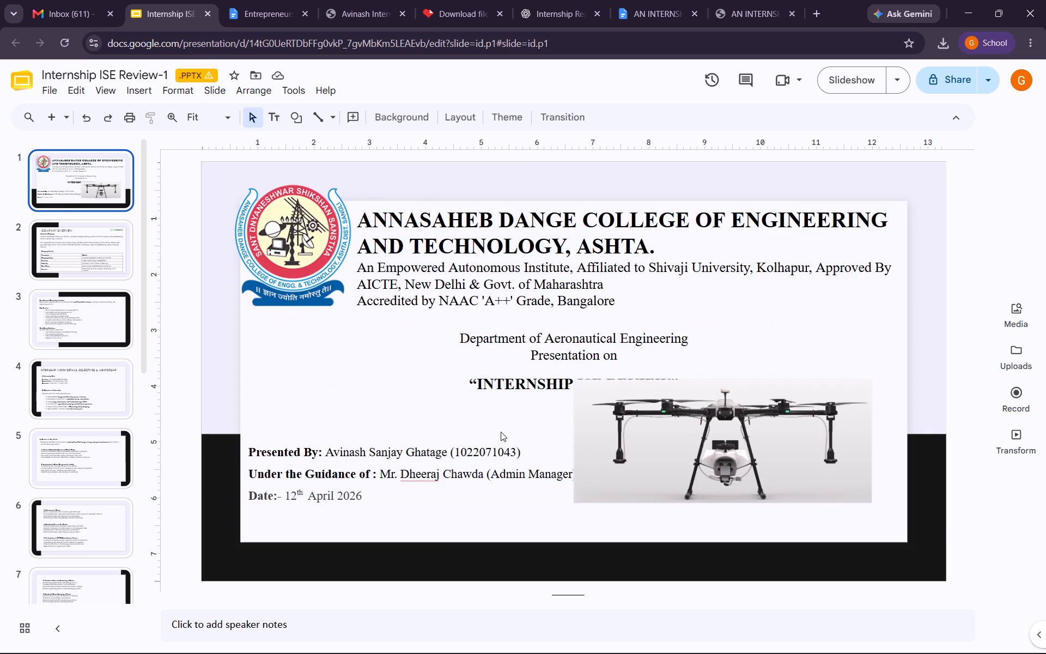
click(678, 463)
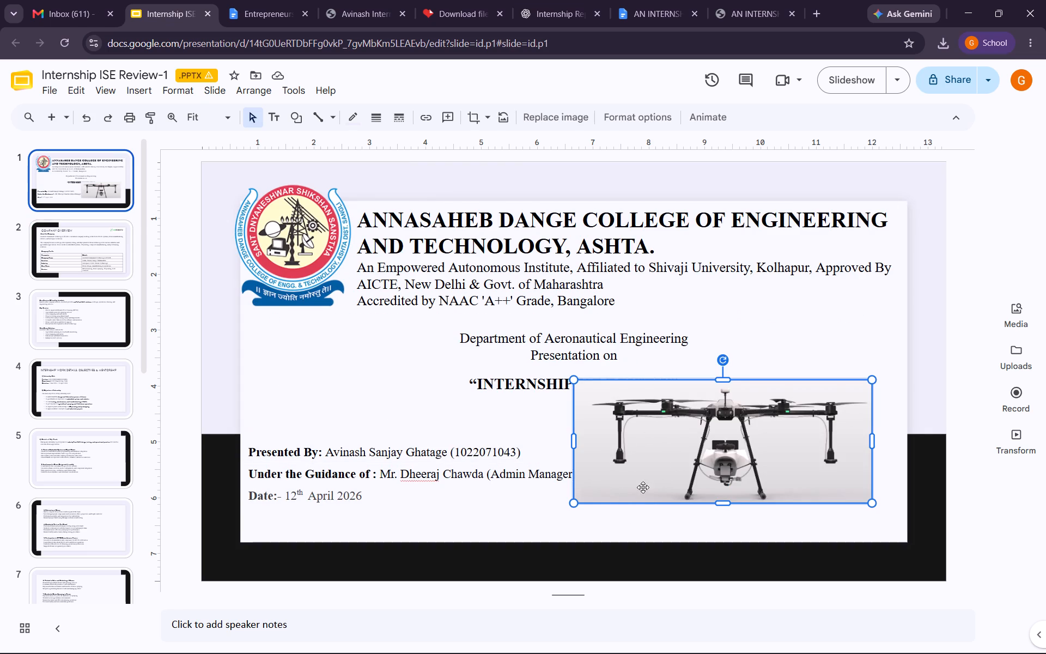
drag(571, 506, 580, 502)
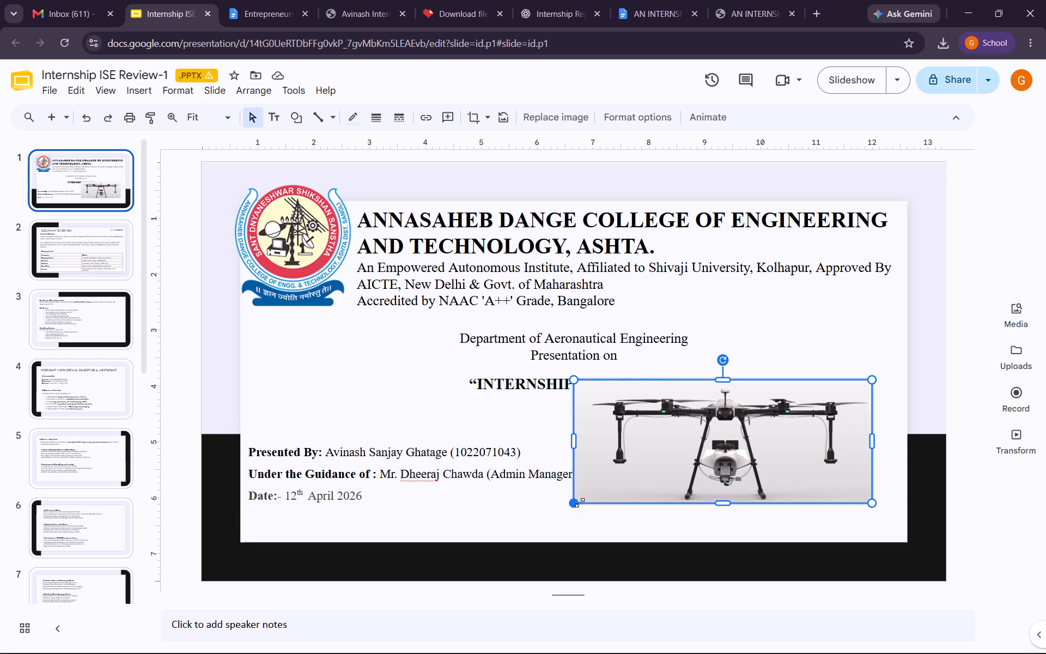
drag(580, 502, 627, 489)
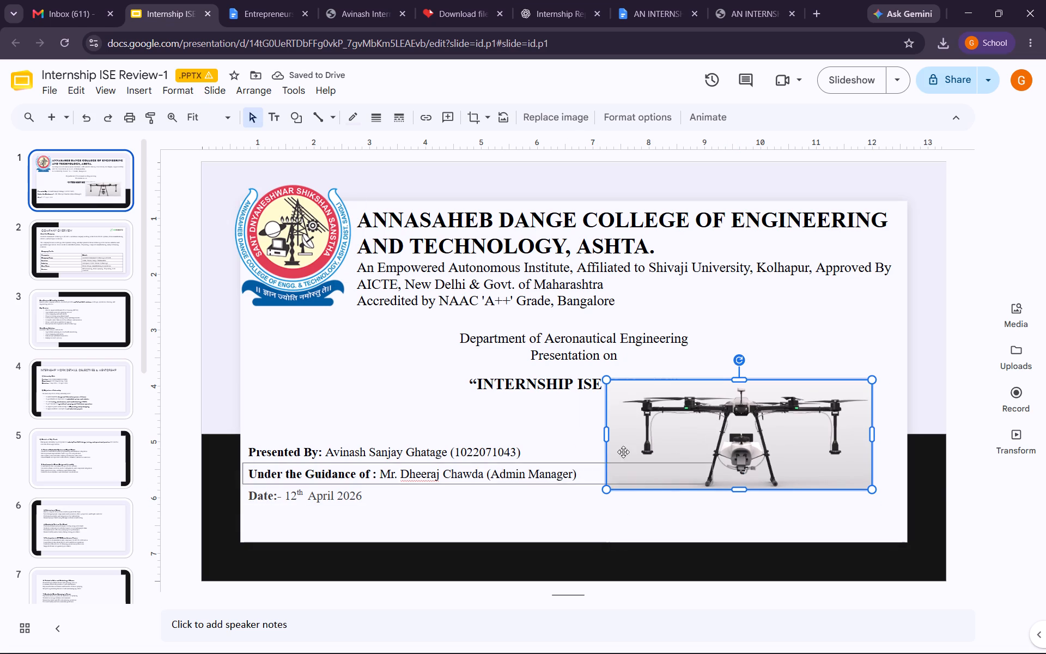
drag(655, 458, 655, 480)
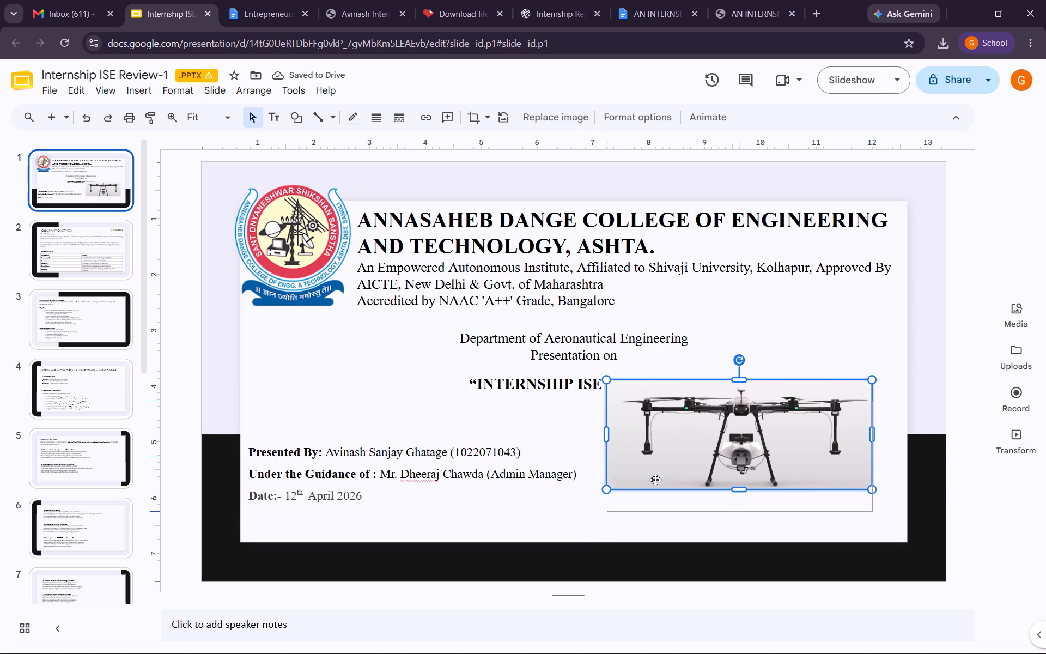
drag(655, 480, 662, 486)
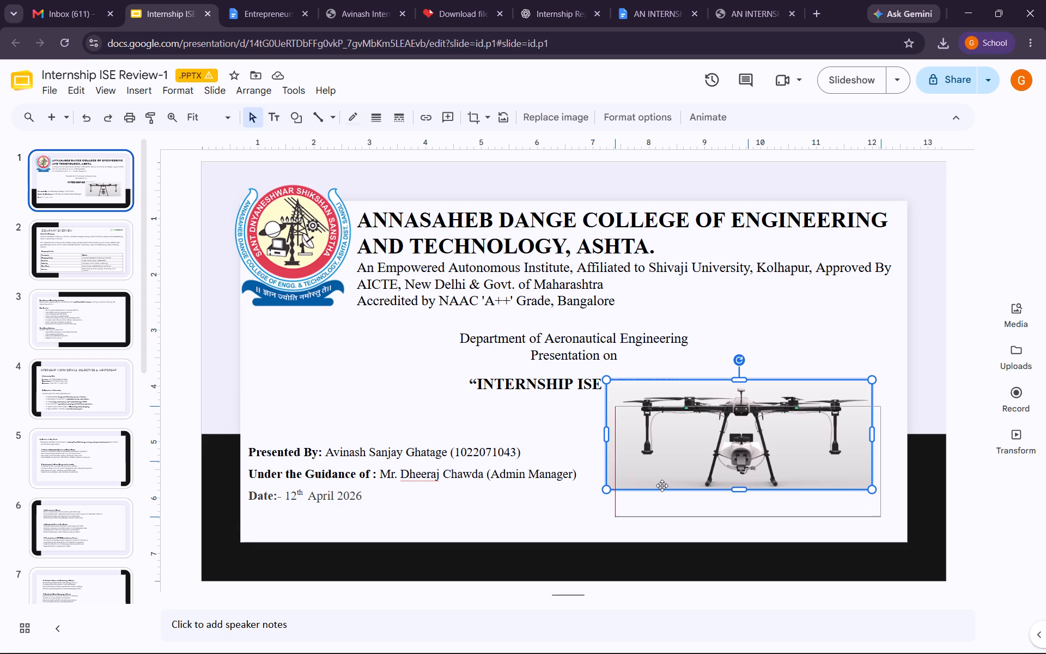
drag(662, 486, 654, 483)
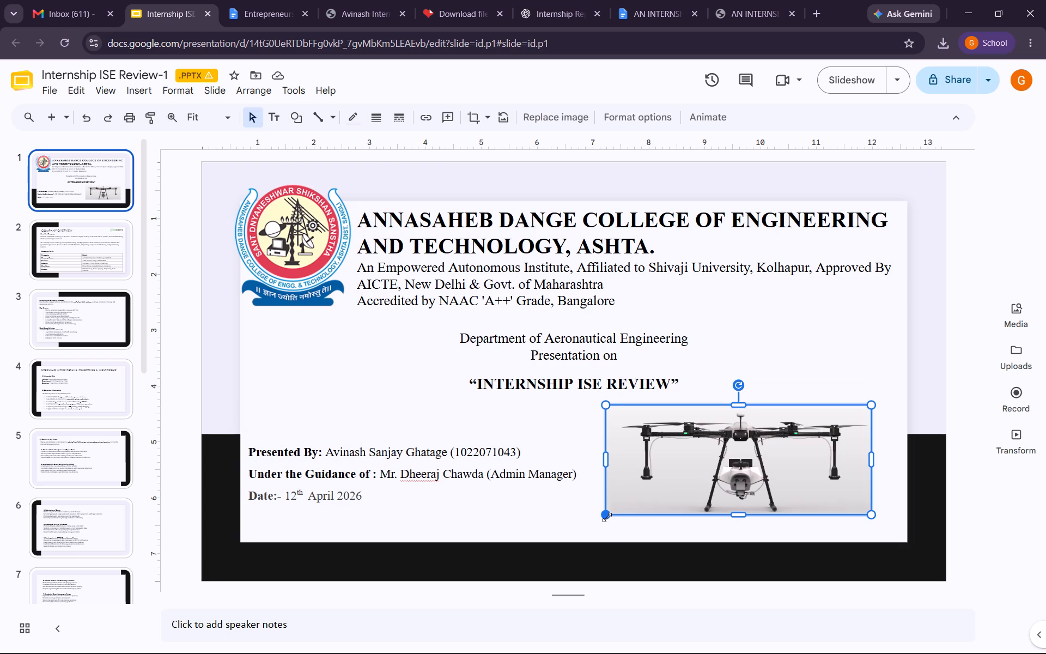
Enlarge the drone picture and fit it into the lower-right corner of the slide's white panel, just beside the guidance line.
drag(604, 516, 598, 525)
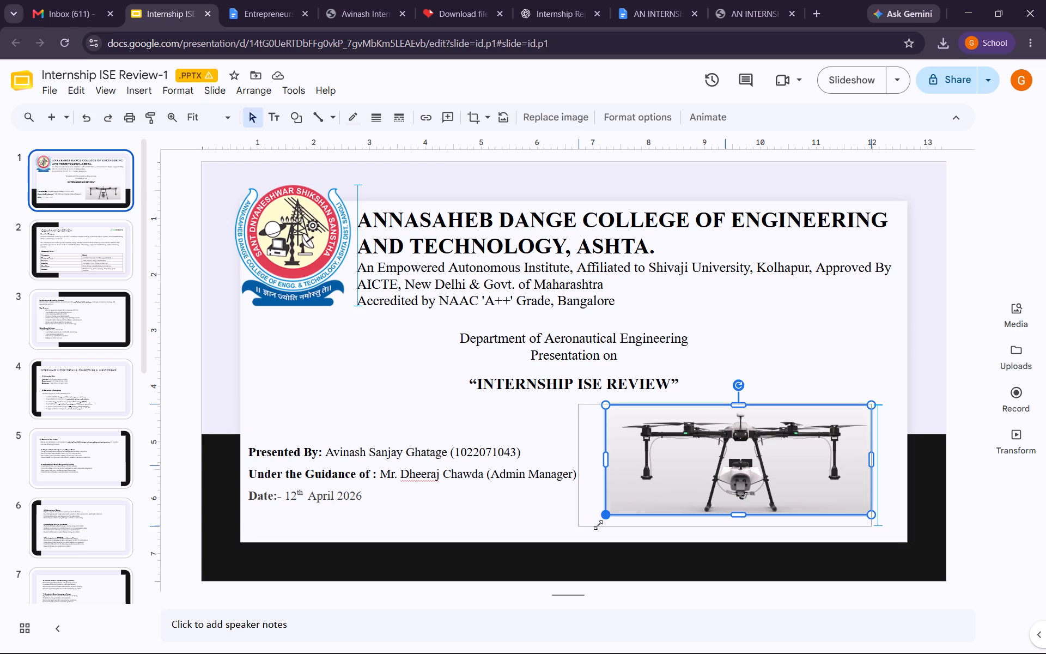
drag(598, 525, 621, 529)
drag(680, 499, 726, 505)
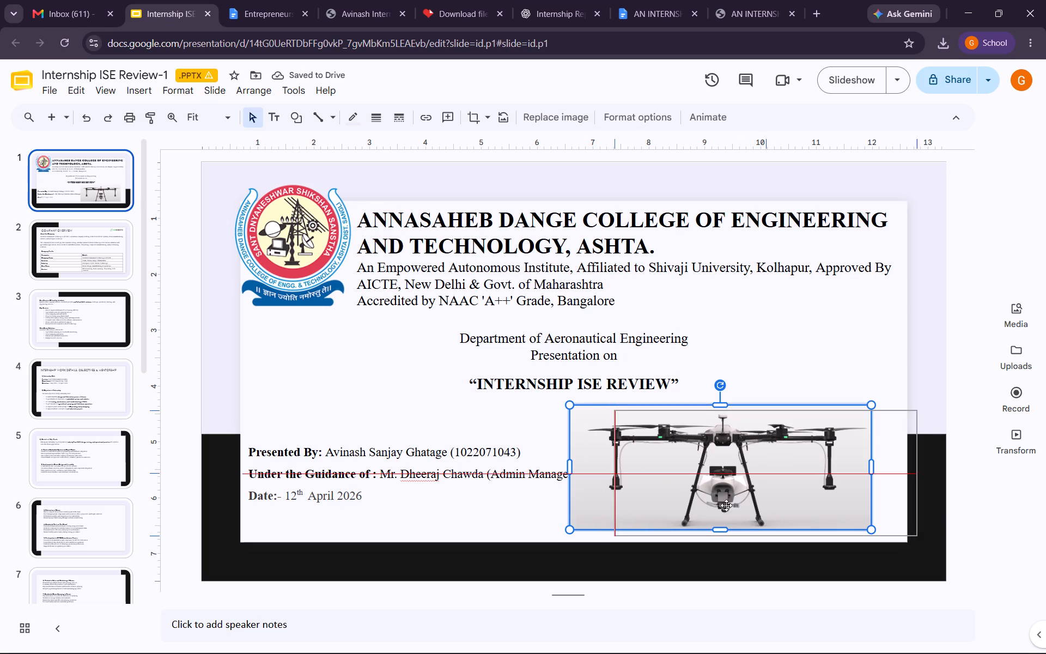
drag(726, 505, 715, 500)
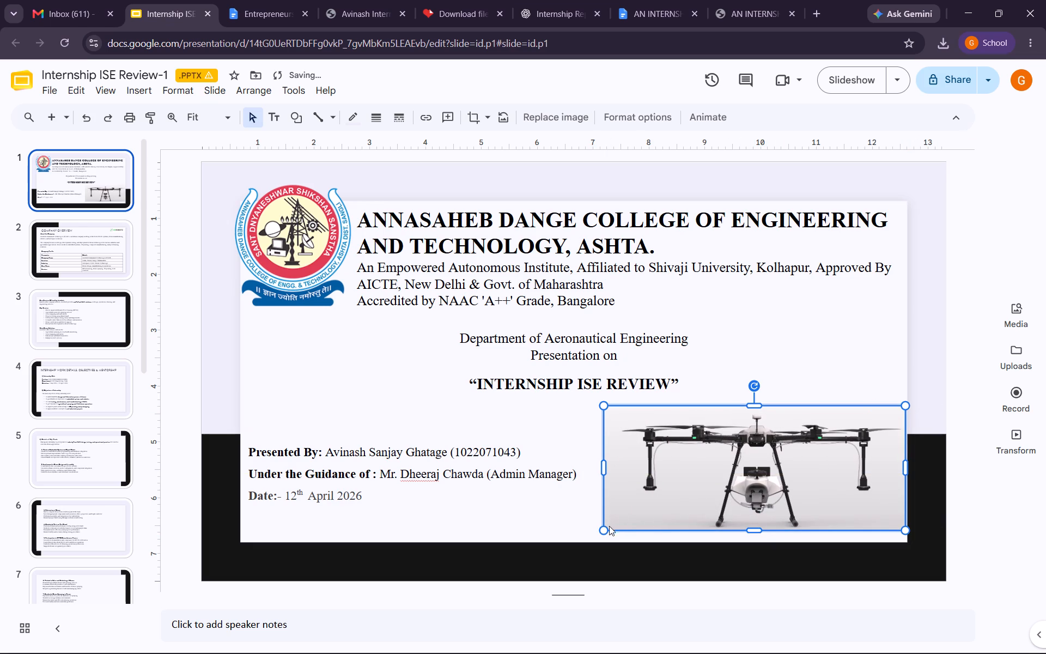
drag(605, 528, 592, 537)
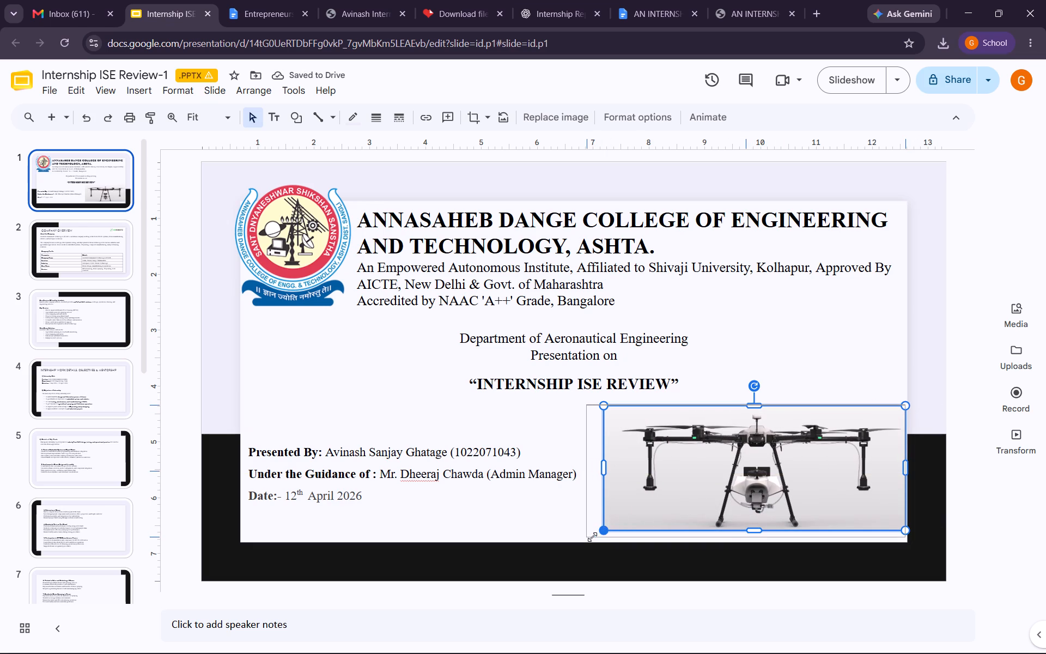
drag(592, 537, 591, 539)
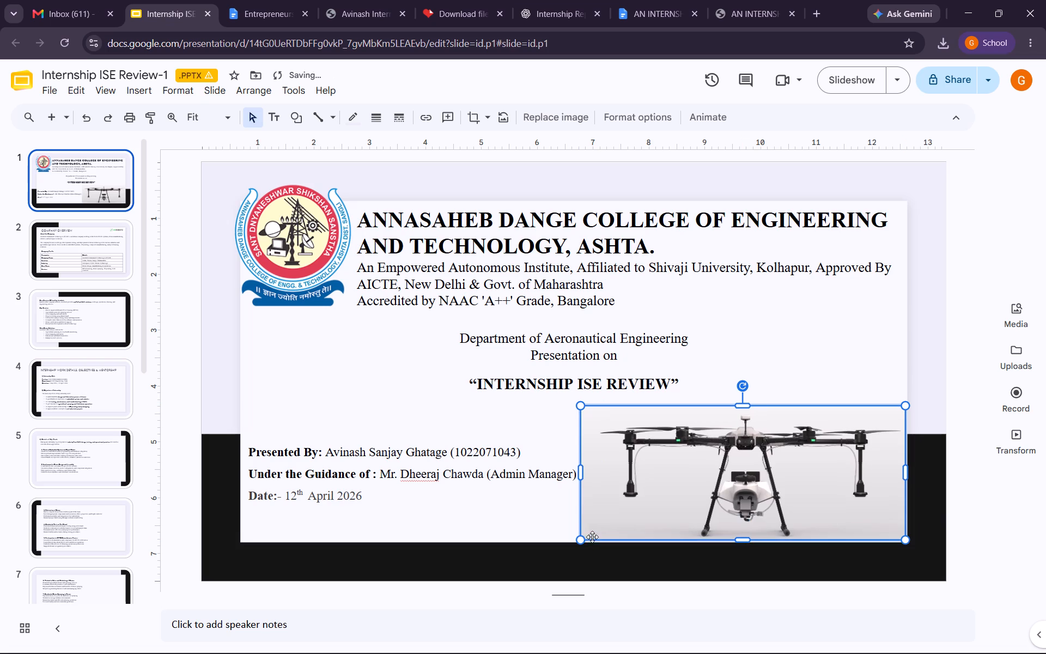
click(811, 365)
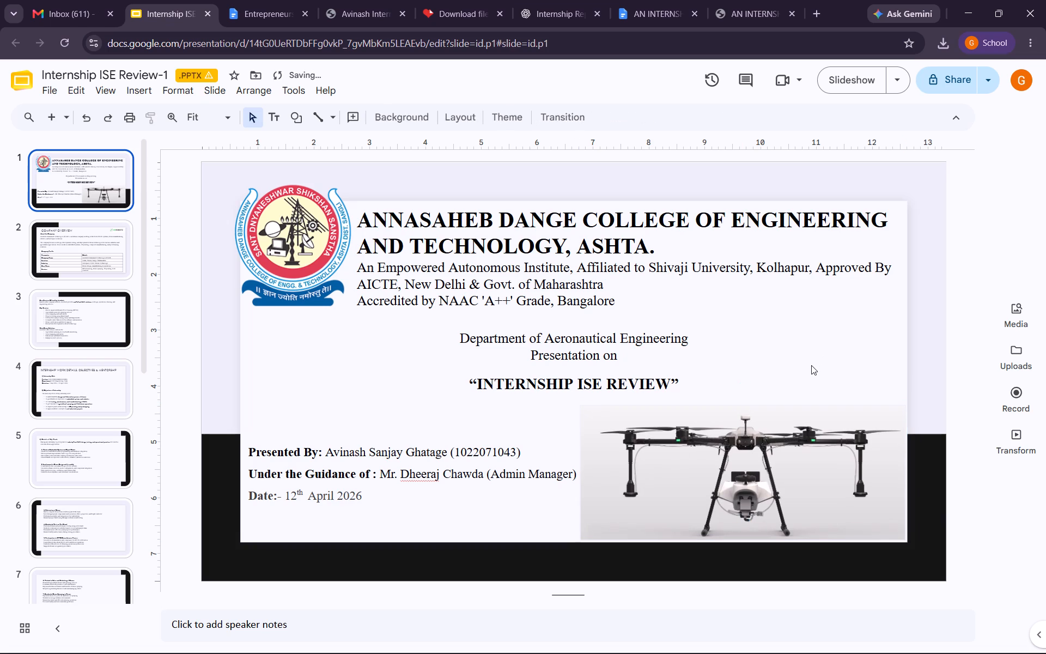
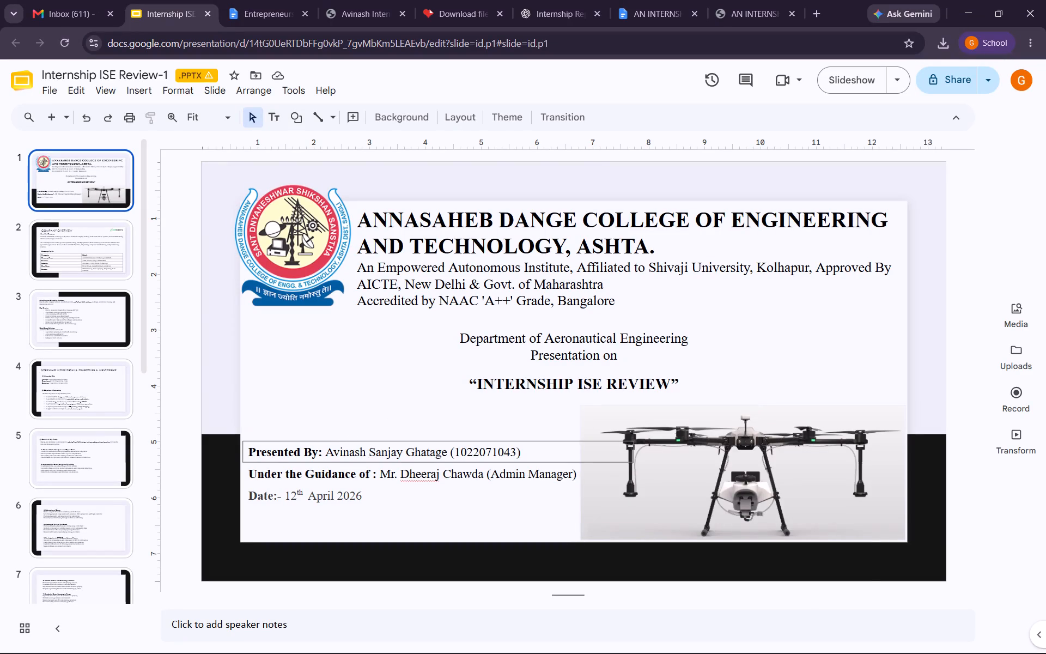
On the title slide, replace the presenter's name in the "Presented By" line with the new presenter's full name.
drag(335, 451, 451, 454)
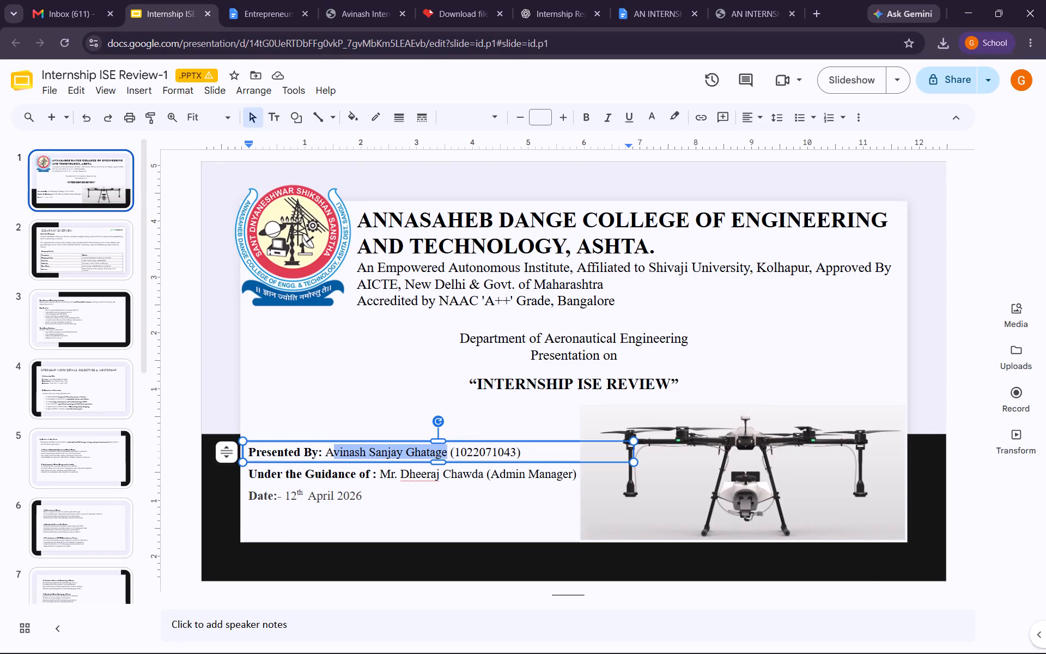
drag(451, 454, 451, 454)
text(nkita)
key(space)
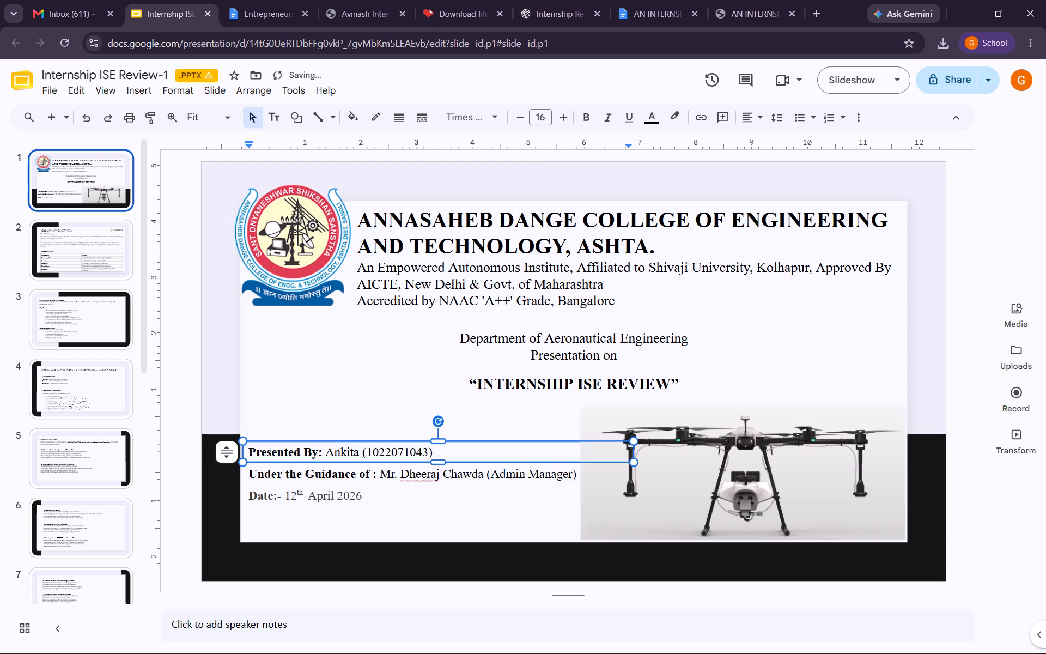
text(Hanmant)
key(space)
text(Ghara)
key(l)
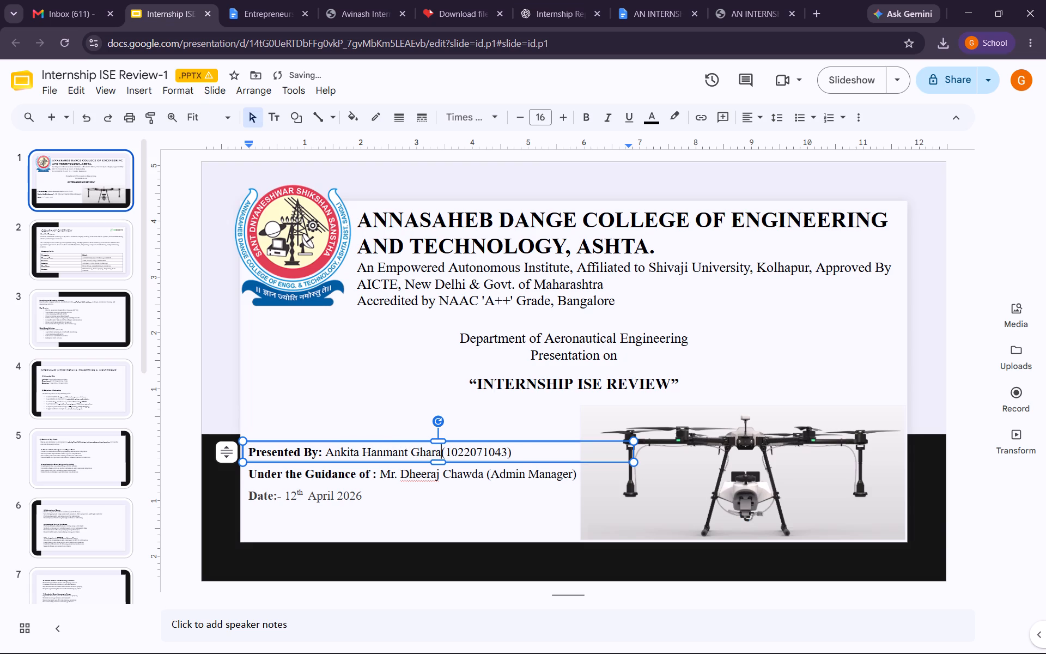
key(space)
Update the bracketed student ID number after the presenter's name to match the new presenter.
drag(470, 447, 472, 449)
drag(472, 449, 475, 451)
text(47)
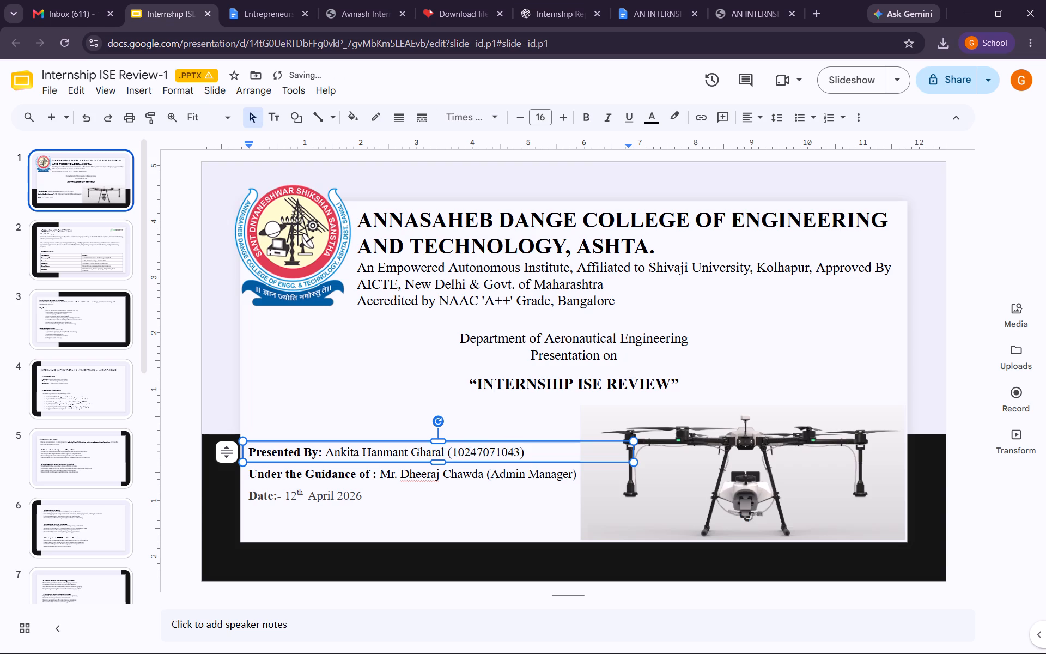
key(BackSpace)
drag(512, 455, 502, 450)
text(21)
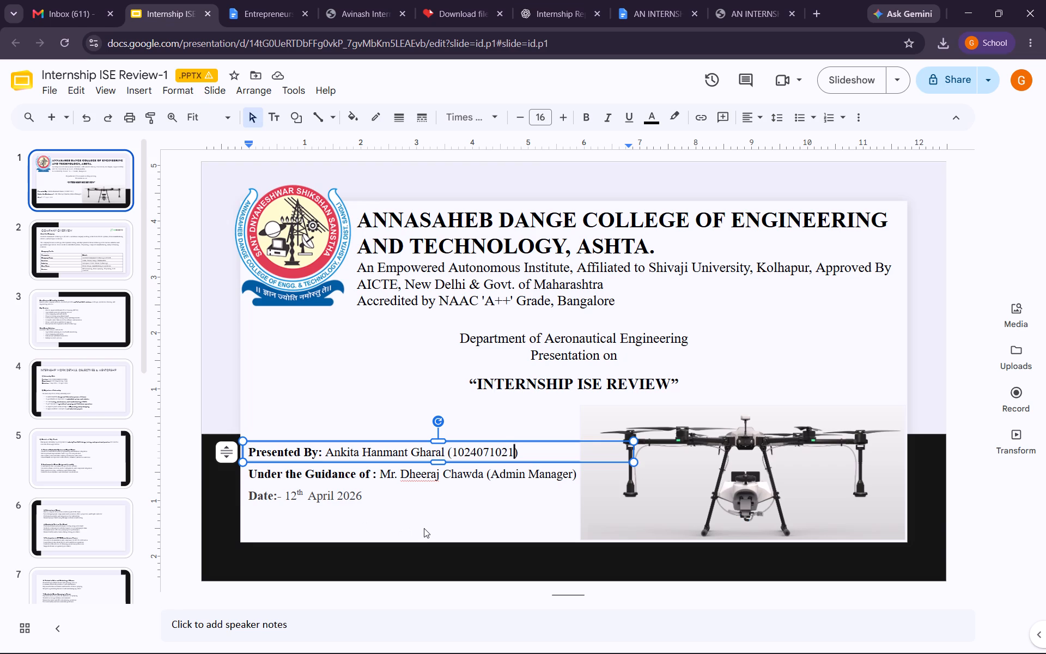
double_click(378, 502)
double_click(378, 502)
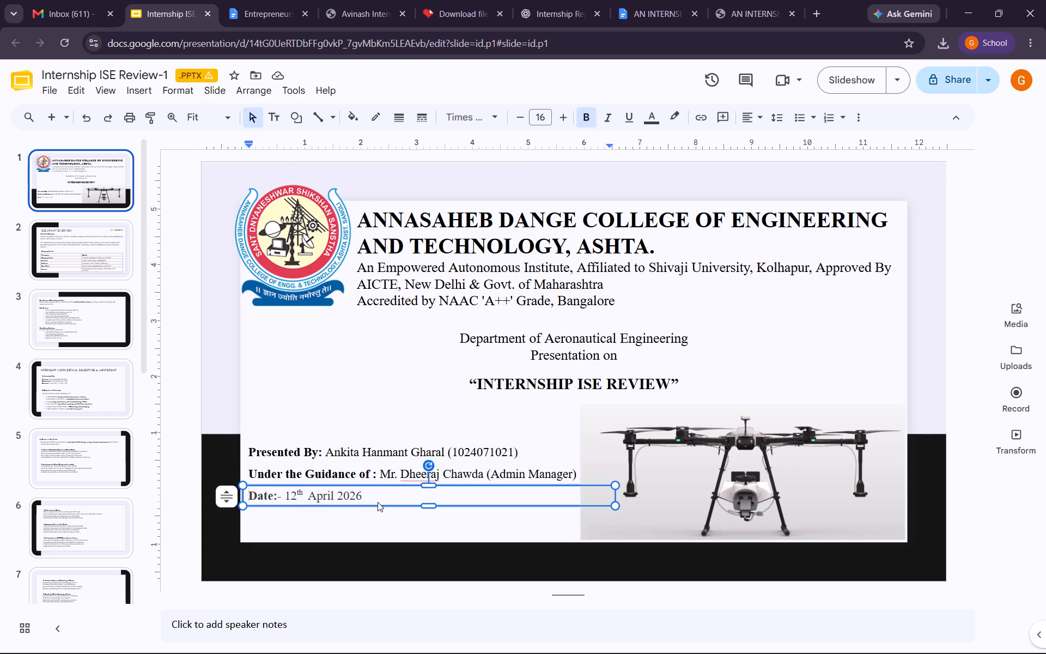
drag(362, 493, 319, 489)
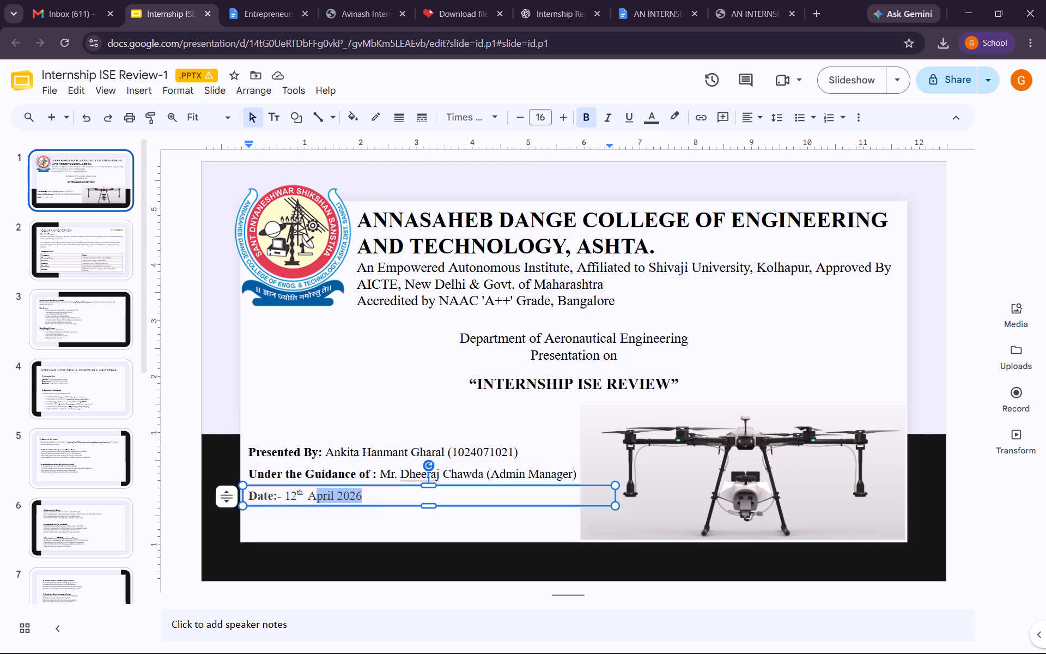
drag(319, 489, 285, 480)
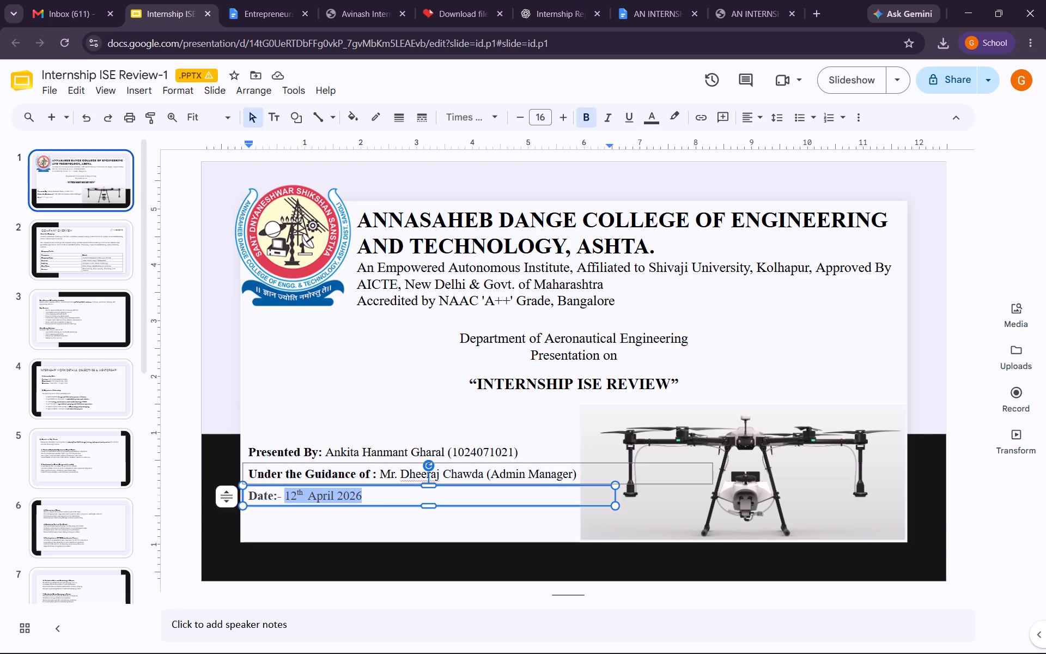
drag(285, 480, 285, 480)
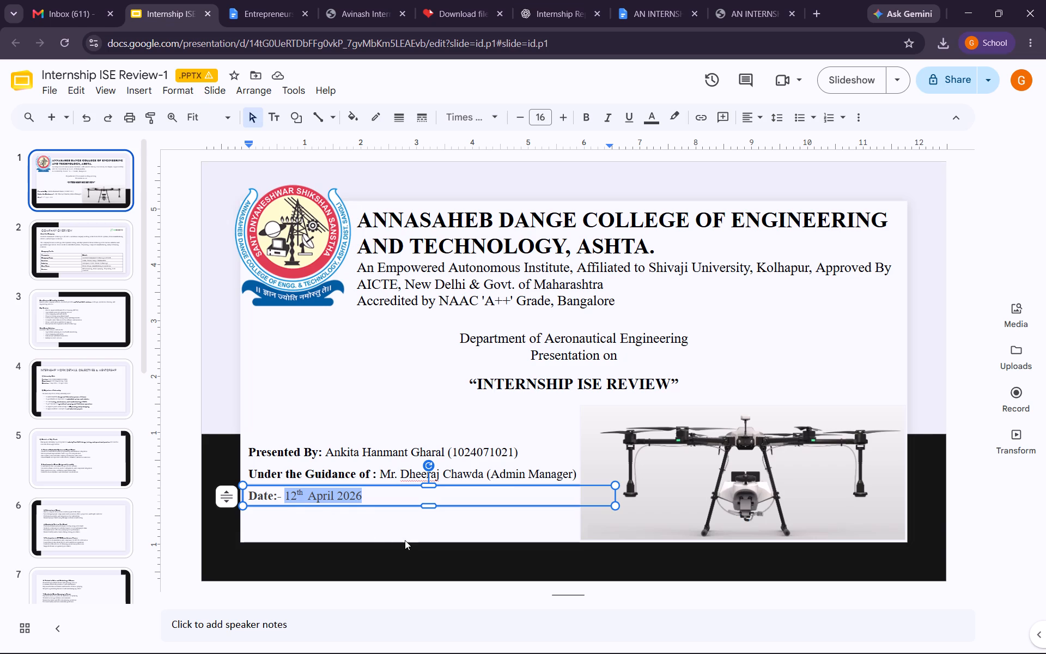
On slide 3, move the "Core Services Offered by Aerobotz" text box slightly up and left within the white panel.
click(89, 235)
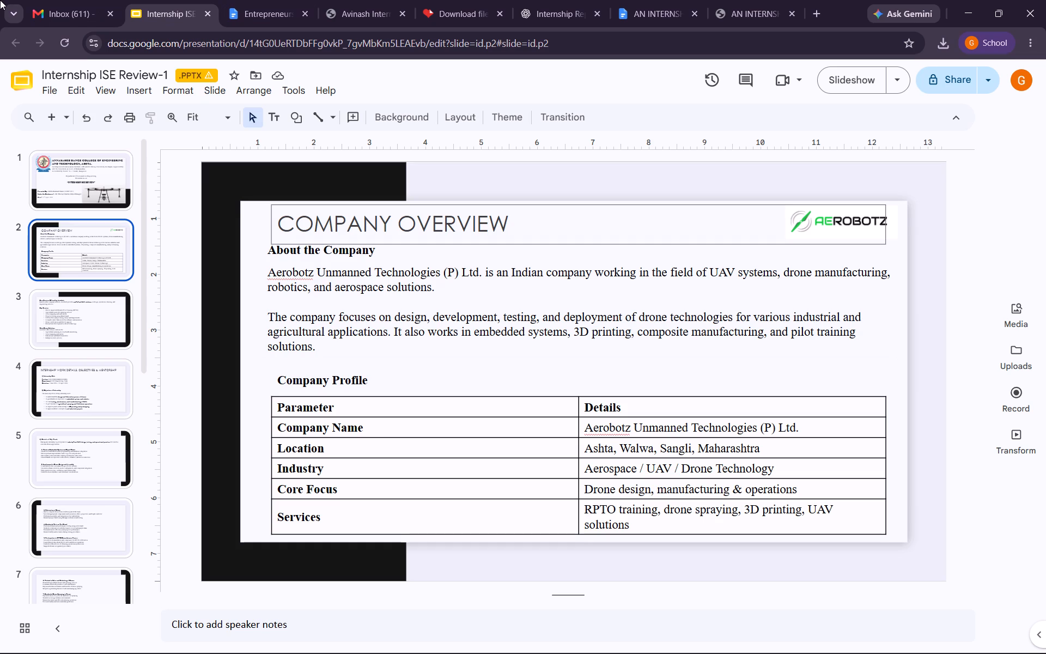
scroll(0, 0, up, 1)
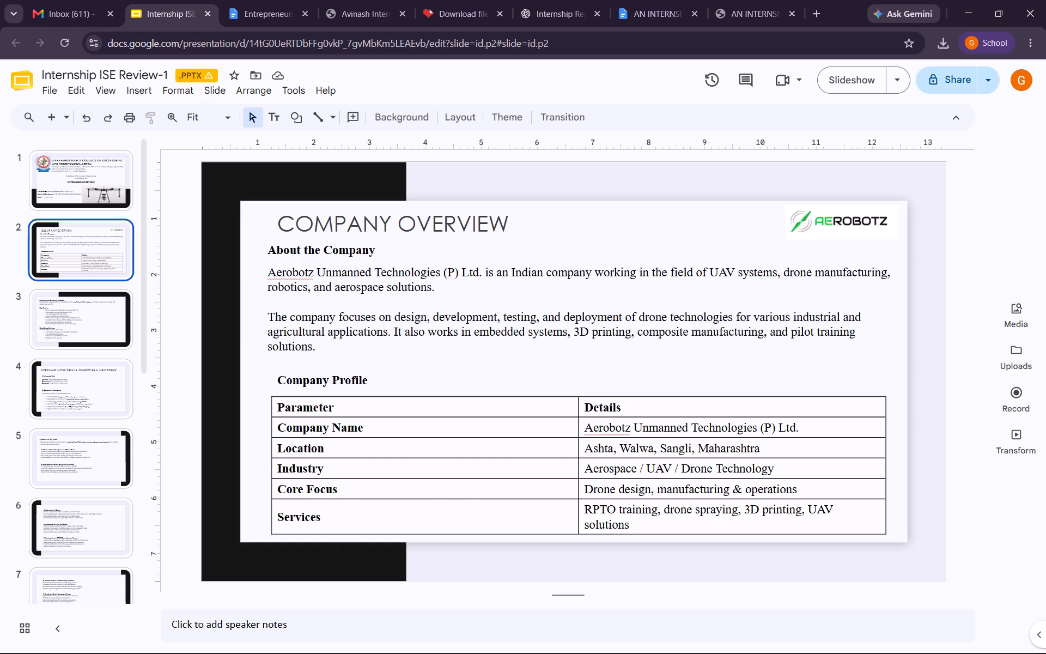
scroll(414, 409, down, 2)
scroll(414, 409, up, 2)
click(38, 323)
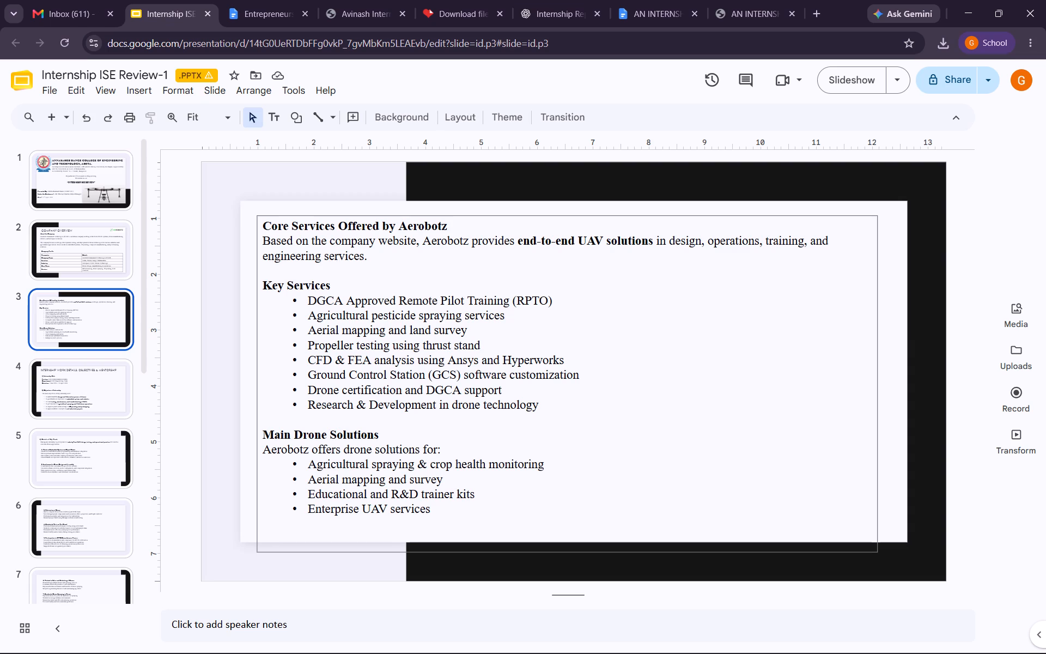
scroll(489, 472, down, 1)
scroll(489, 472, up, 1)
drag(482, 214, 481, 206)
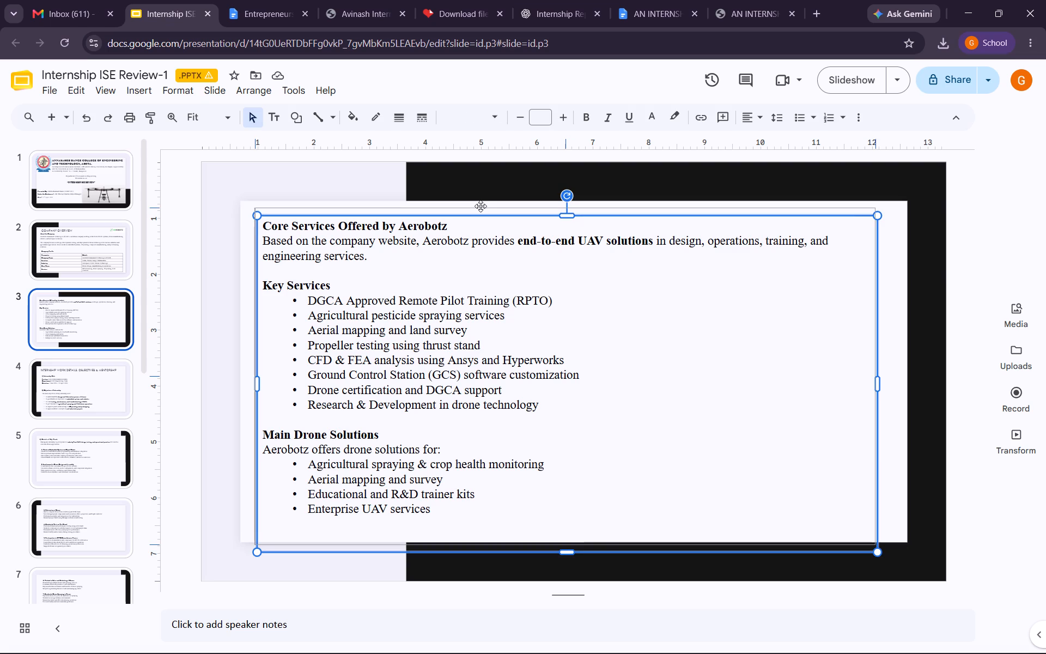
drag(481, 206, 480, 210)
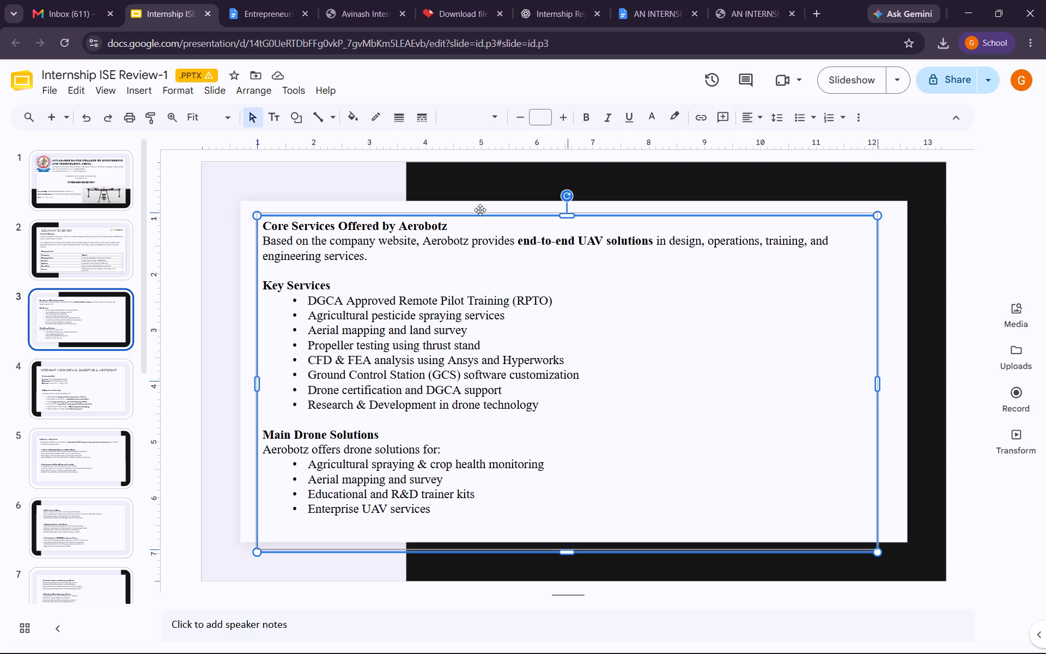
drag(480, 210, 479, 208)
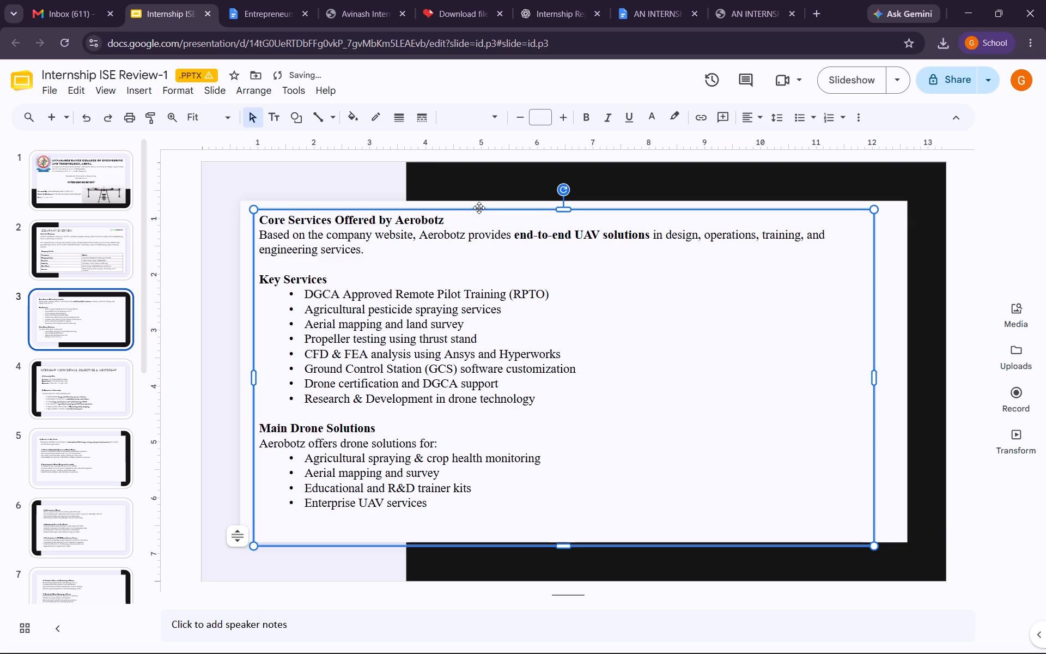
click(227, 190)
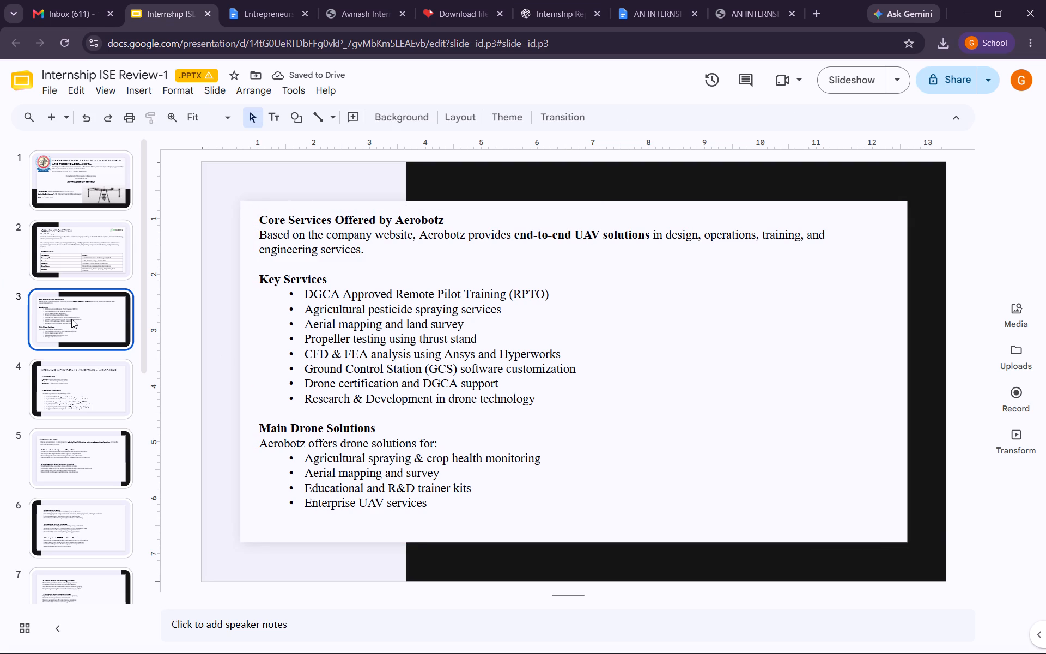
On slide 4, set the start date in the internship's Duration line to 1st June 2026.
click(71, 365)
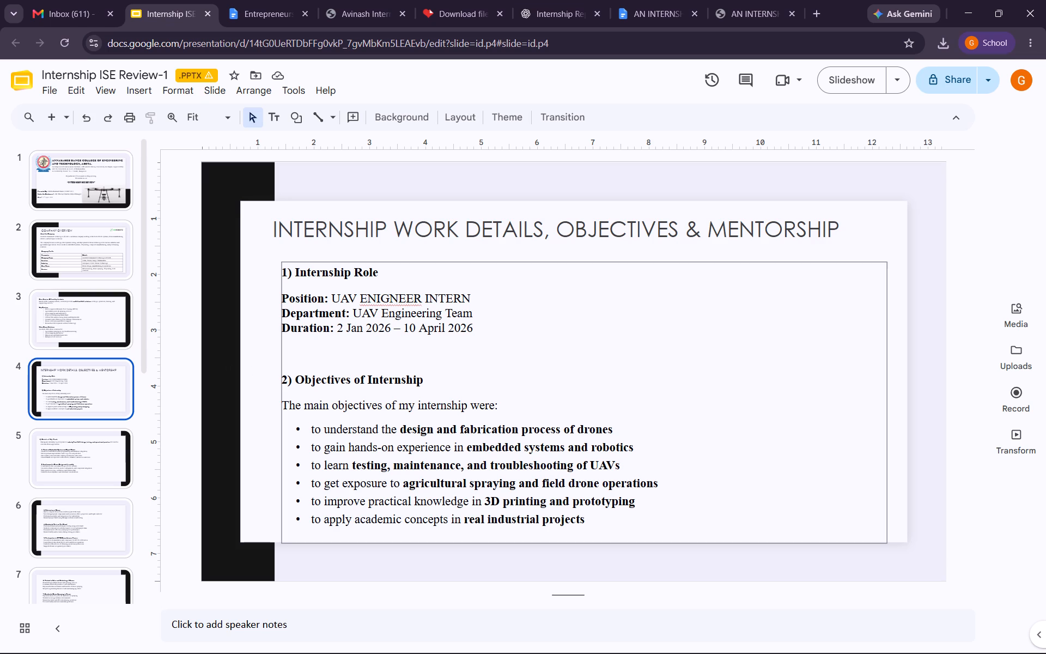
click(346, 333)
click(342, 328)
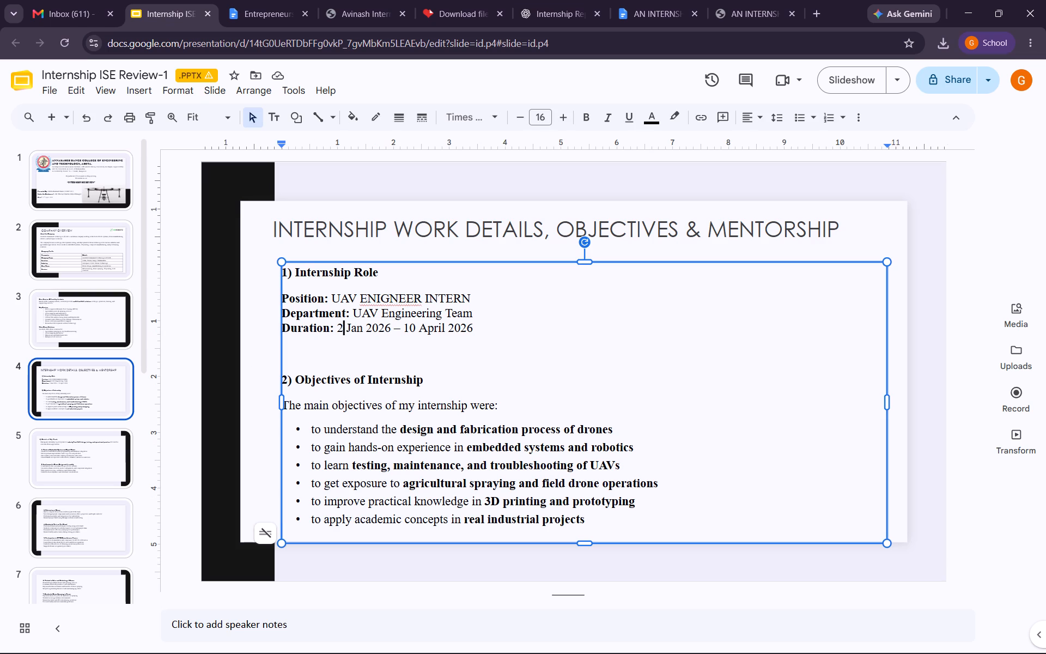
key(BackSpace)
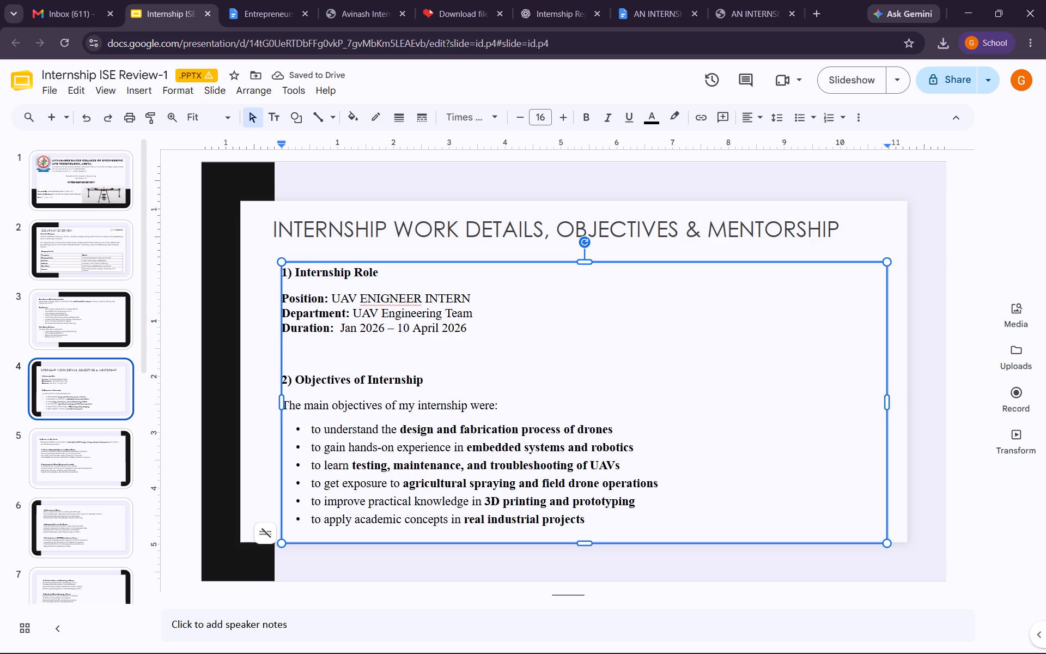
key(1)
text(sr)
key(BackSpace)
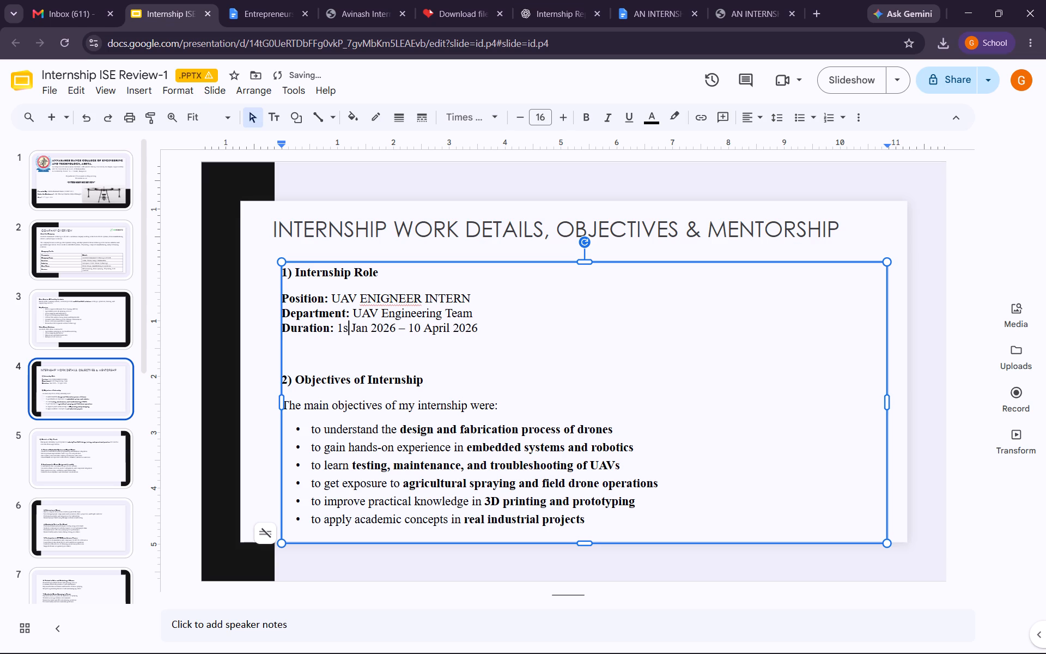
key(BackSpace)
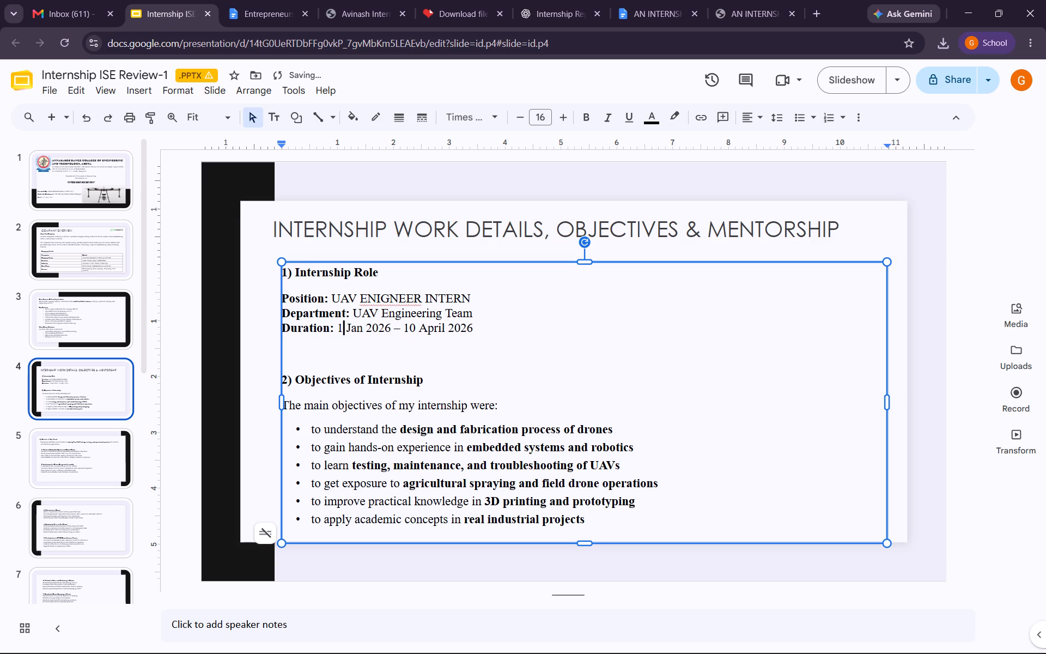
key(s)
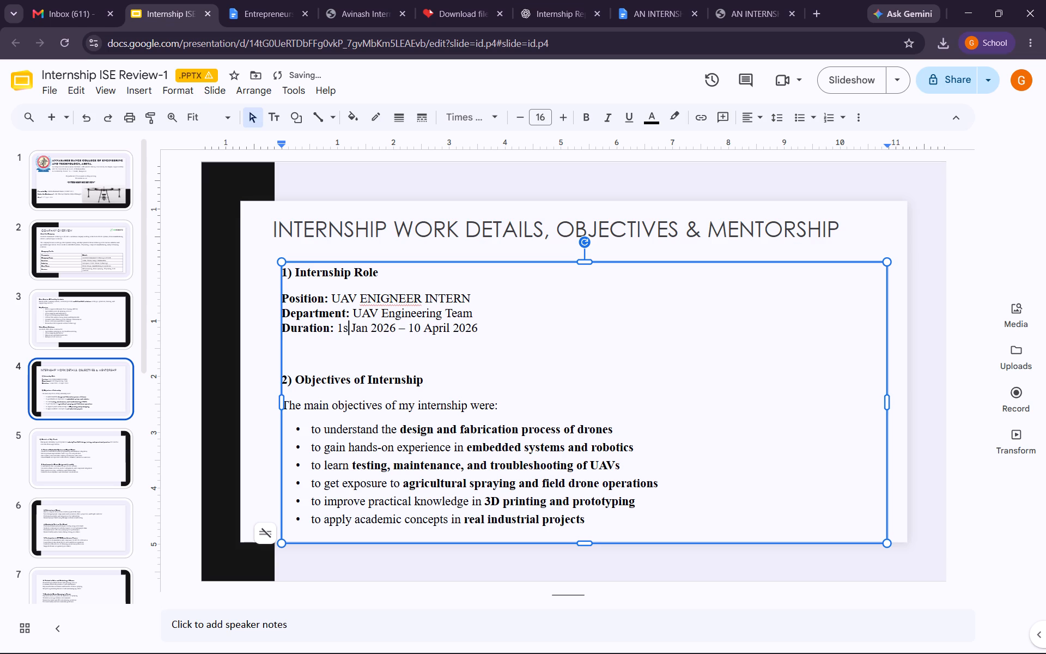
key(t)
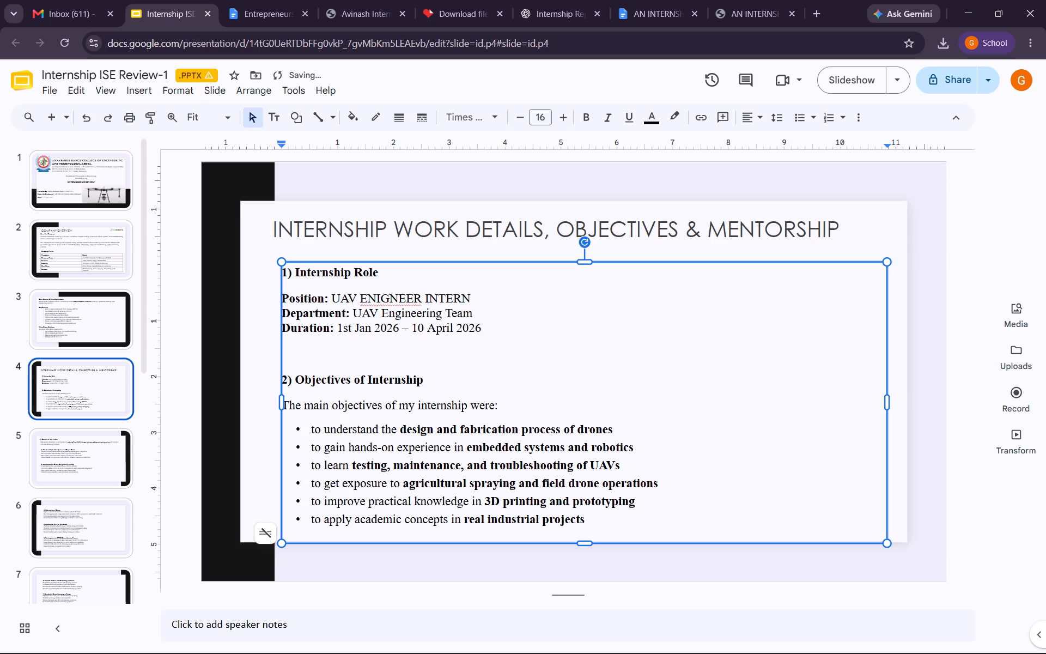
click(369, 334)
key(BackSpace)
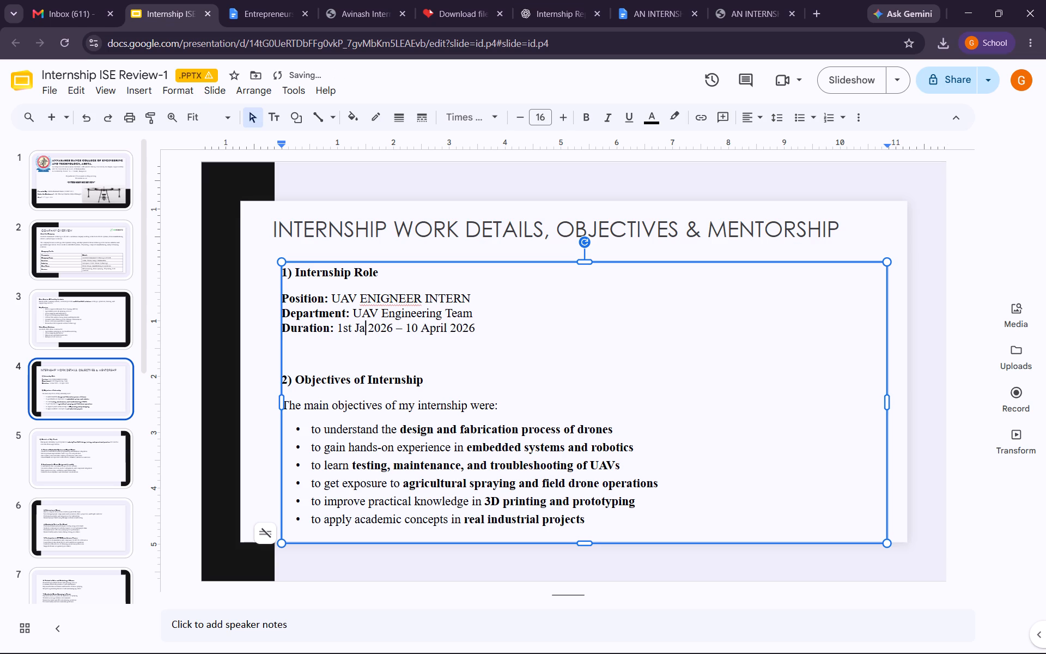
key(BackSpace)
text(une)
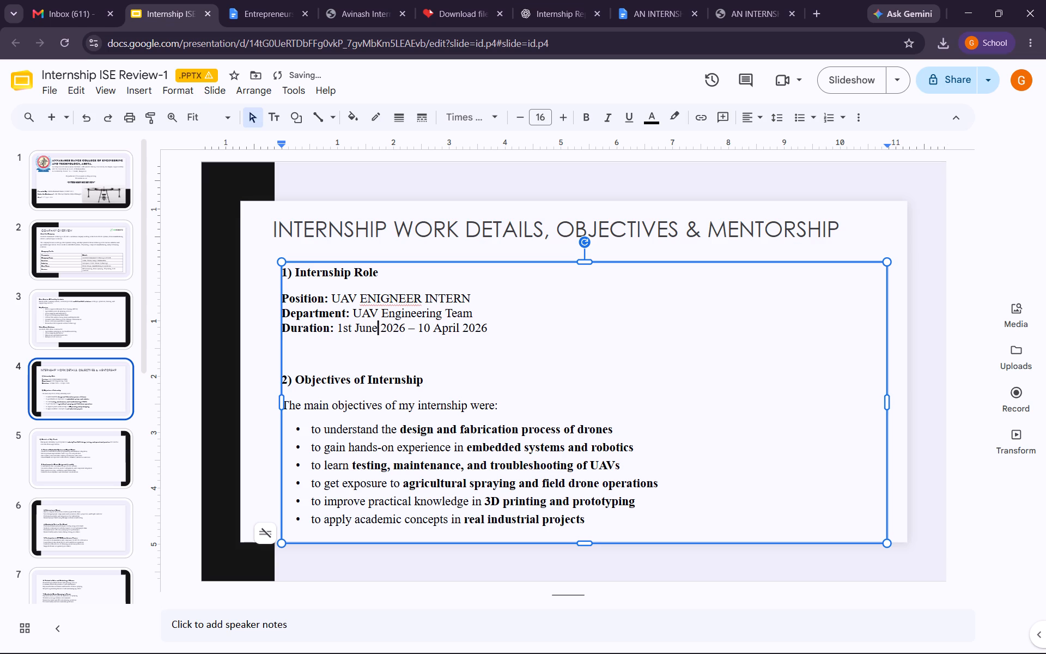
Set the end date in slide 4's Duration line to 15th June 2026.
drag(418, 327, 446, 329)
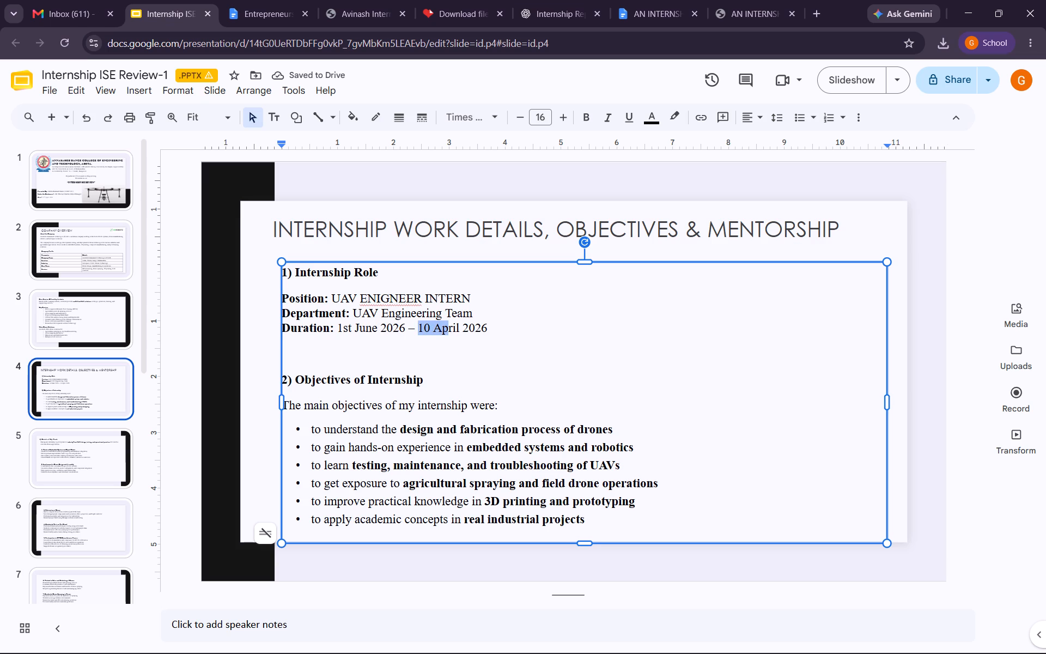
drag(446, 329, 465, 322)
drag(465, 322, 458, 322)
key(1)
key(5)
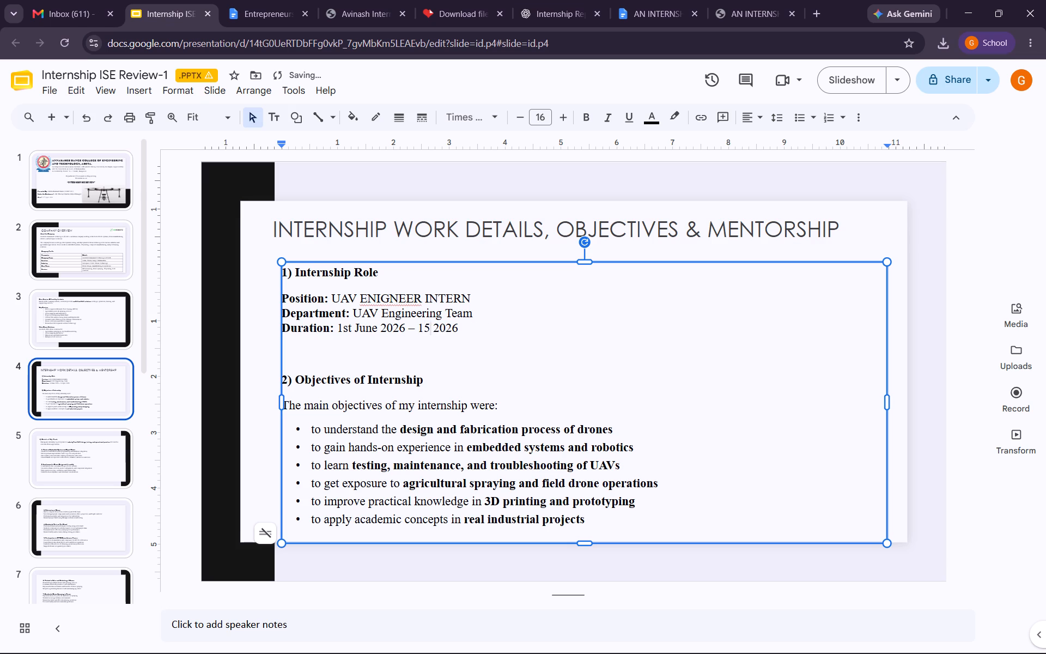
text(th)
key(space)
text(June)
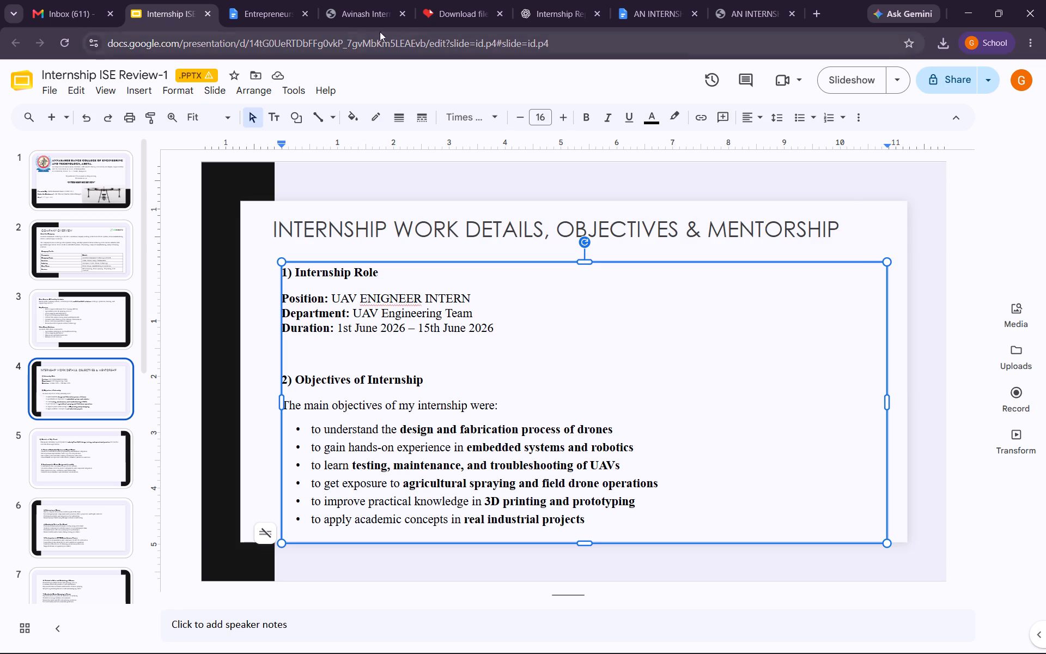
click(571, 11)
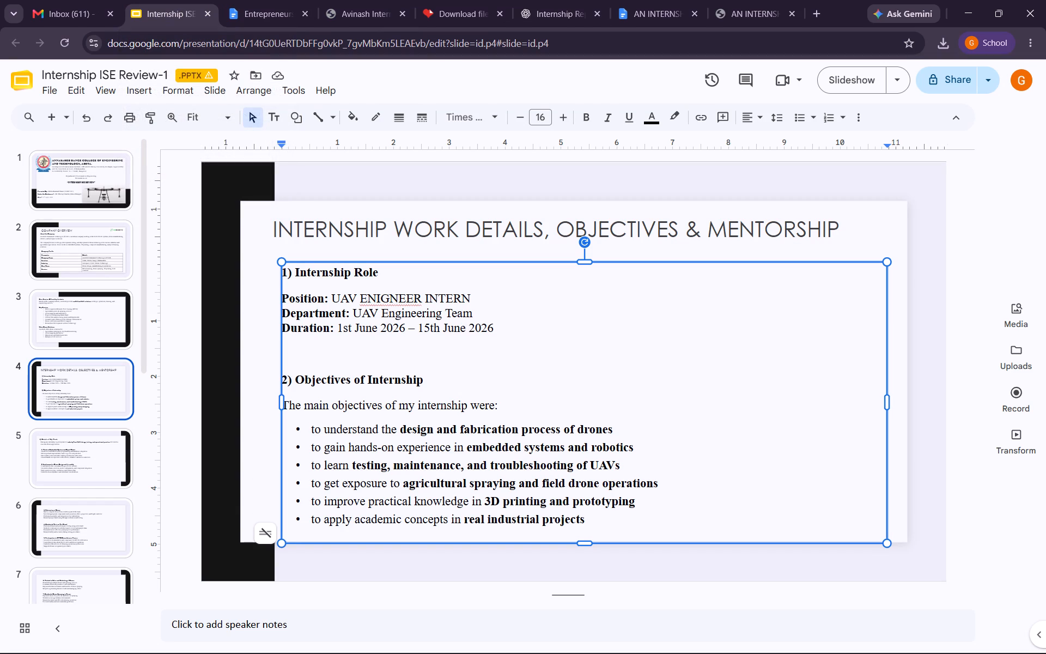
Remove "UAV ENIGNEER" from the Position line on slide 4 so it reads INTERN.
drag(478, 297, 470, 296)
click(555, 294)
drag(424, 296, 335, 296)
key(BackSpace)
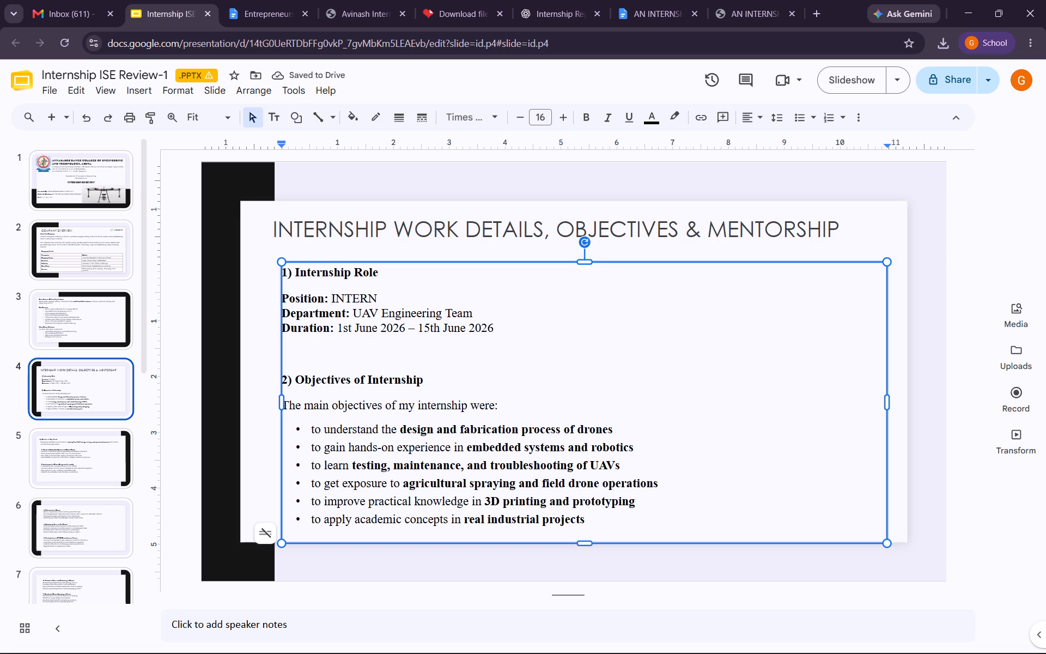
In the AN INTERNSHIP REPORT document, copy the six numbered items under "3. Objectives of Internship".
scroll(446, 386, down, 1)
scroll(446, 386, up, 1)
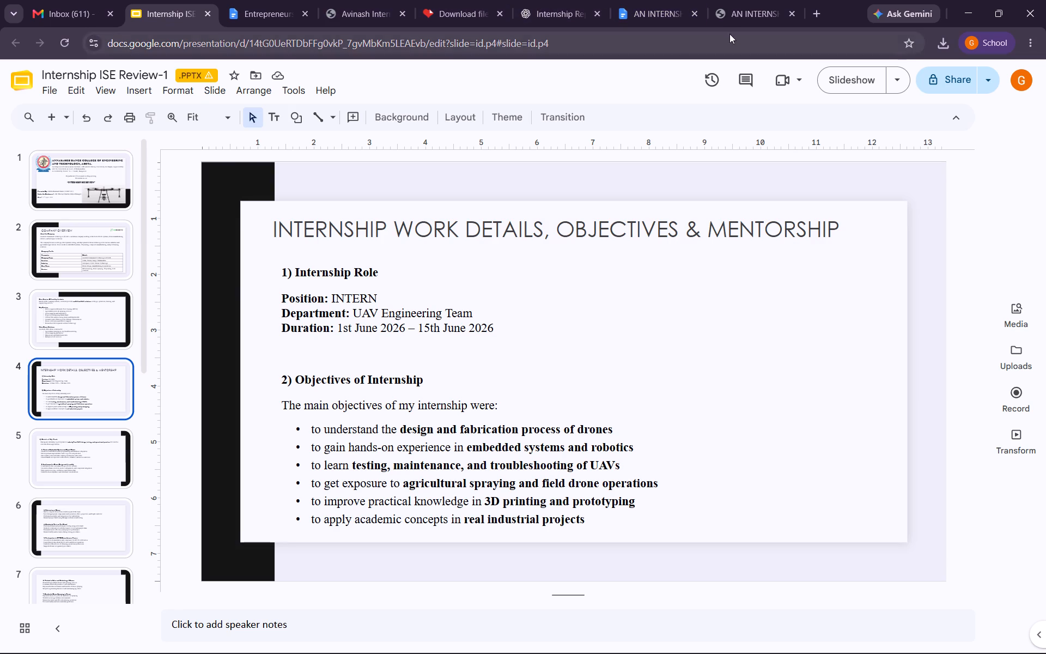
click(658, 12)
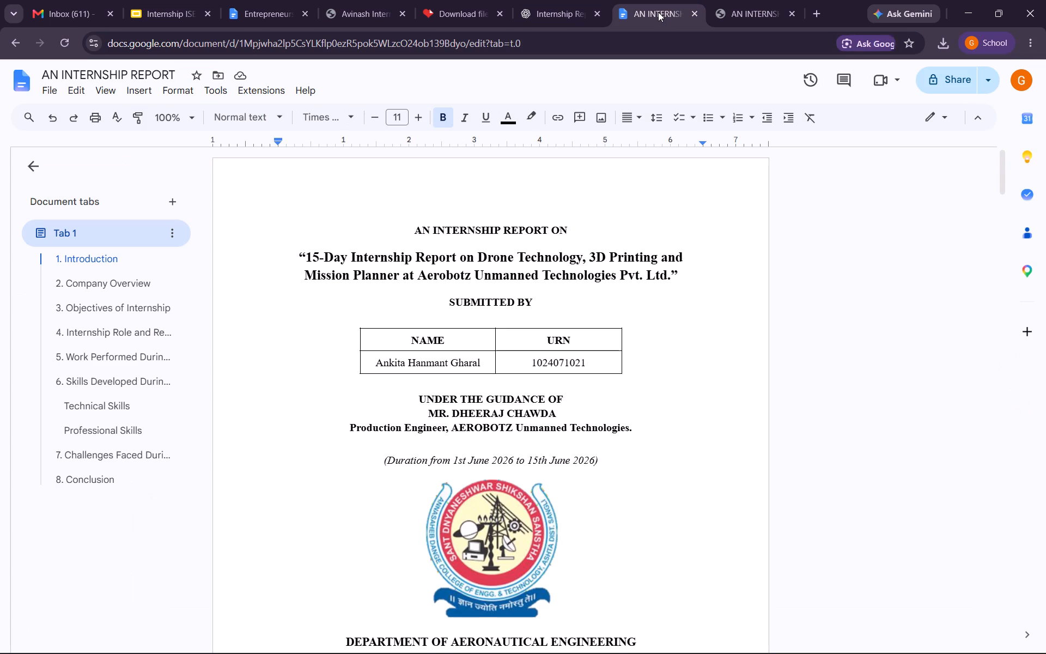
scroll(450, 472, down, 12)
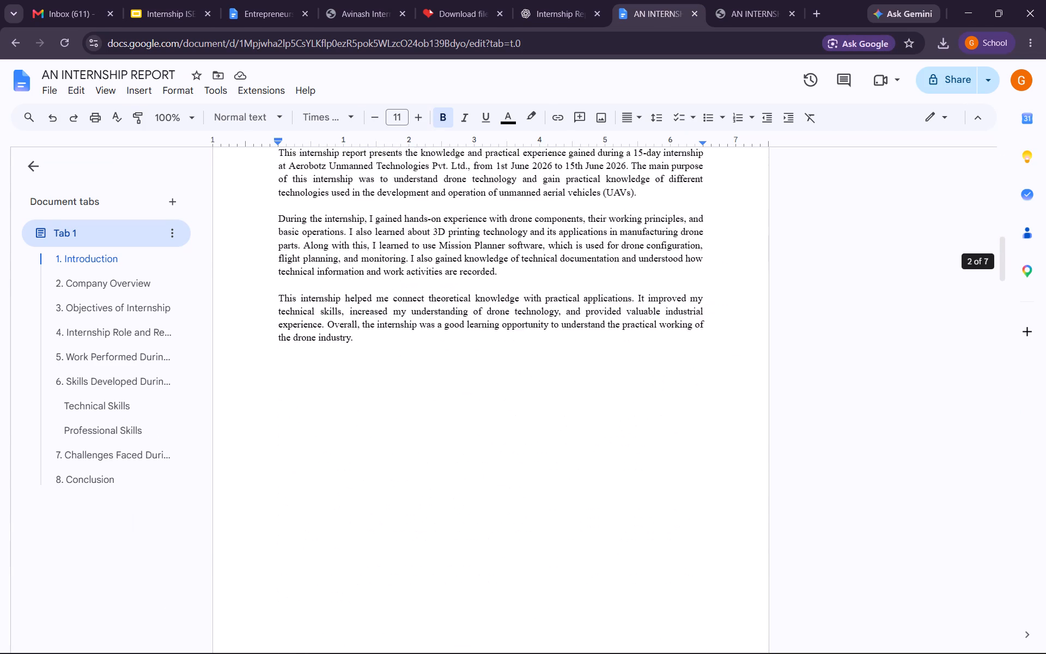
scroll(456, 457, down, 20)
scroll(456, 457, down, 4)
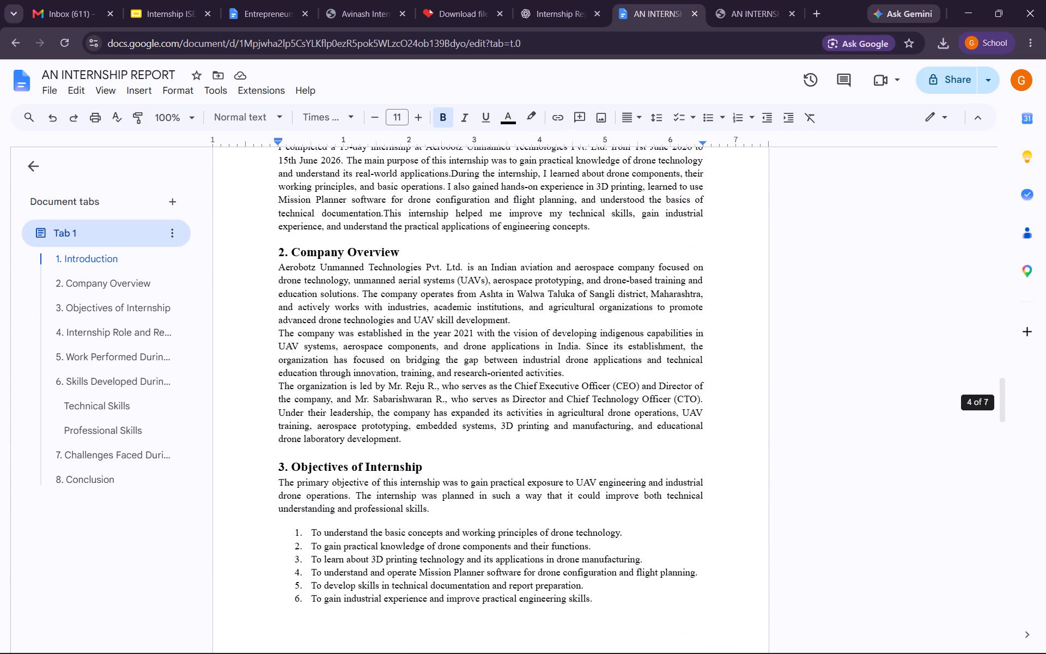
scroll(443, 435, down, 2)
scroll(443, 435, up, 1)
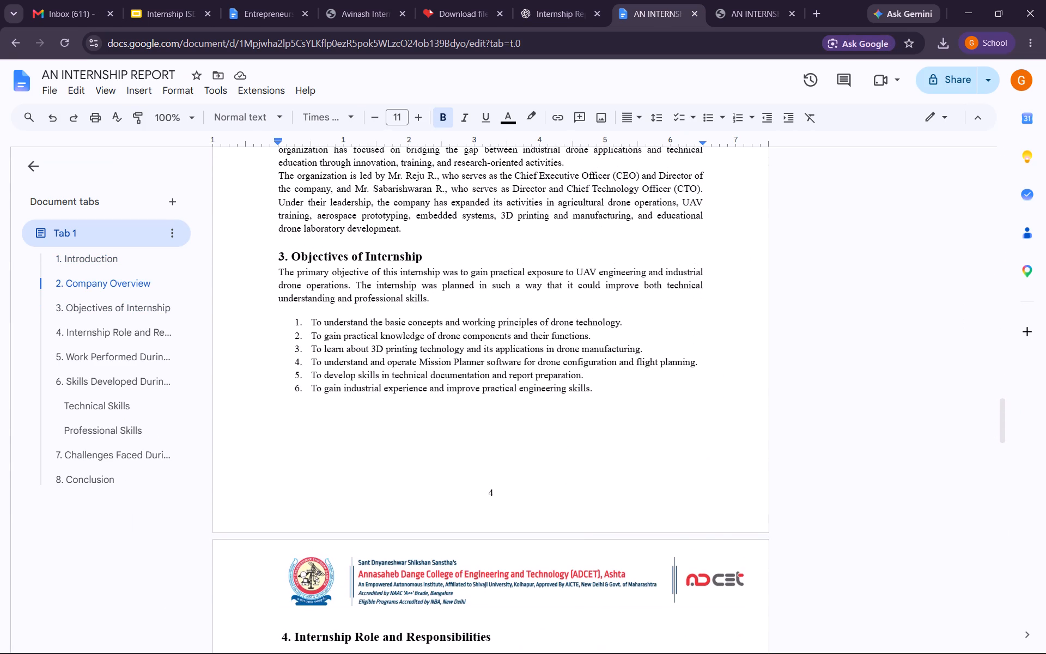
drag(310, 318, 544, 391)
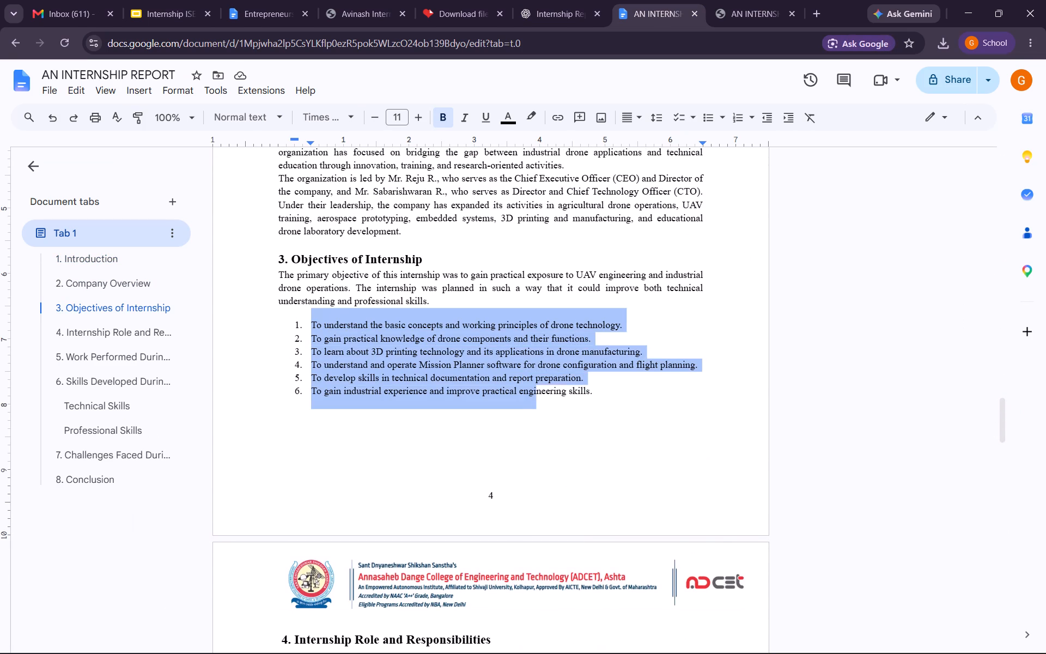
drag(544, 391, 598, 392)
key(ctrl+c)
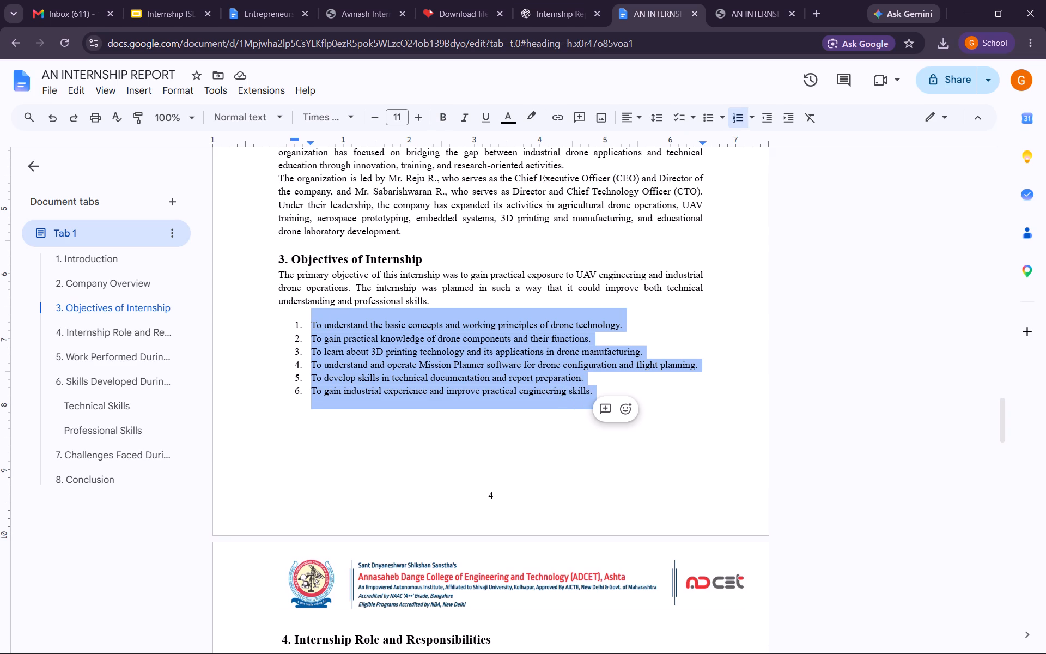
Replace the objectives bullets on slide 4 of the Internship ISE Review-1 presentation with the copied items, pasted without source formatting and without an empty last bullet.
click(177, 9)
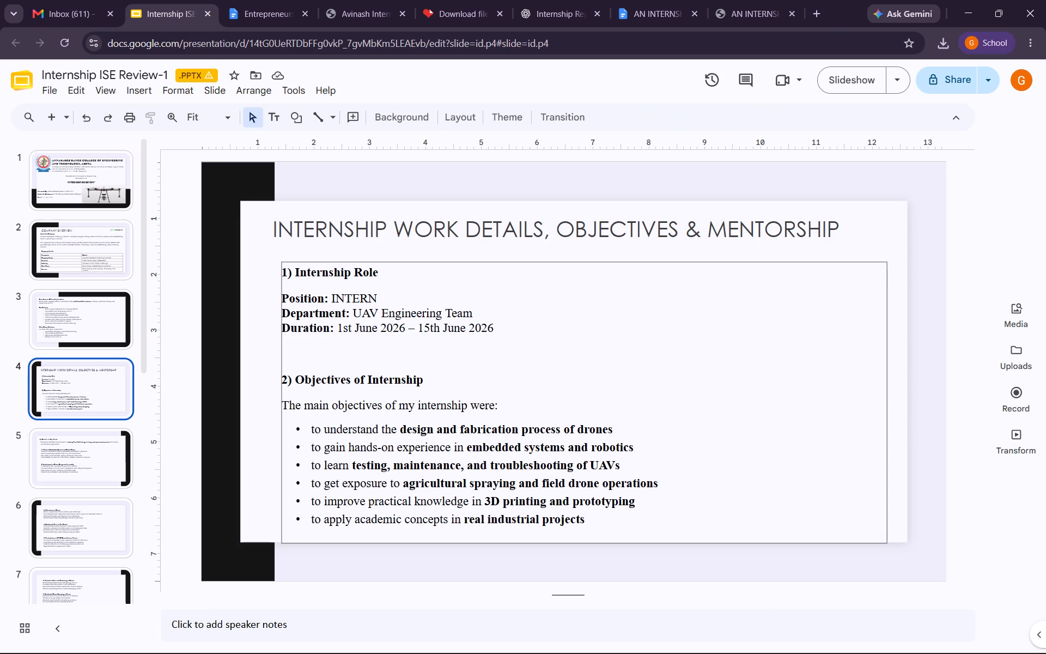
drag(309, 430, 594, 510)
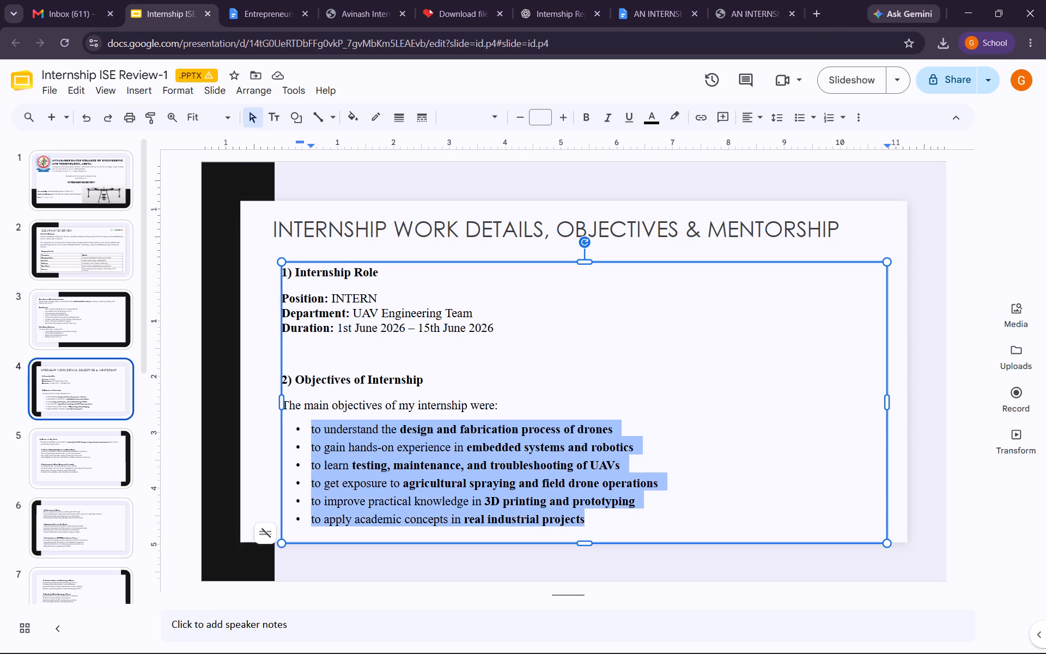
drag(594, 510, 595, 523)
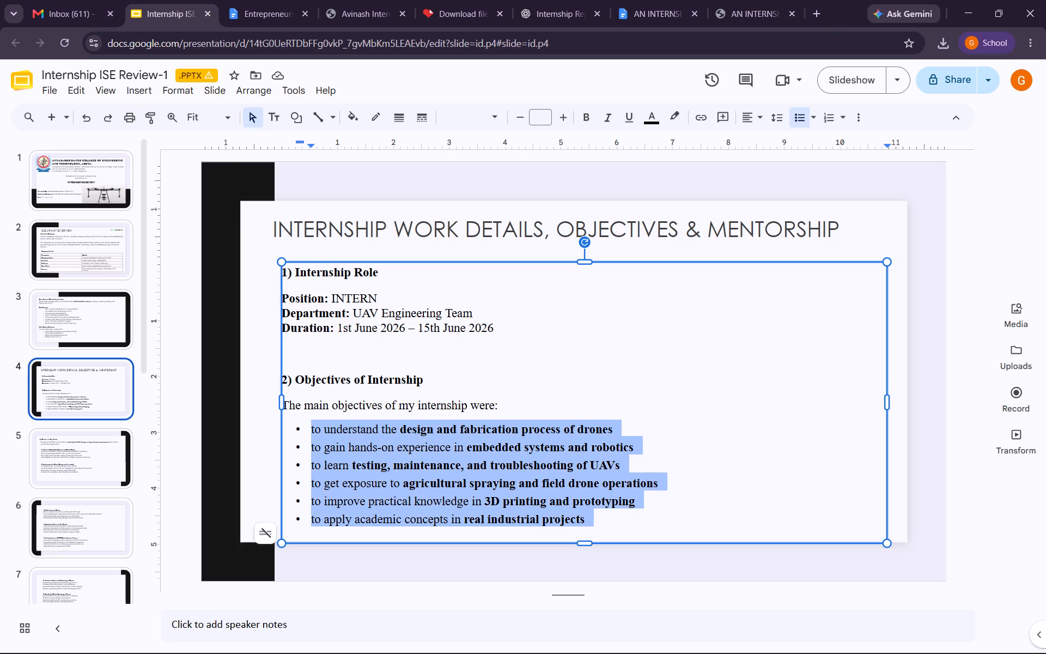
key(ctrl+v)
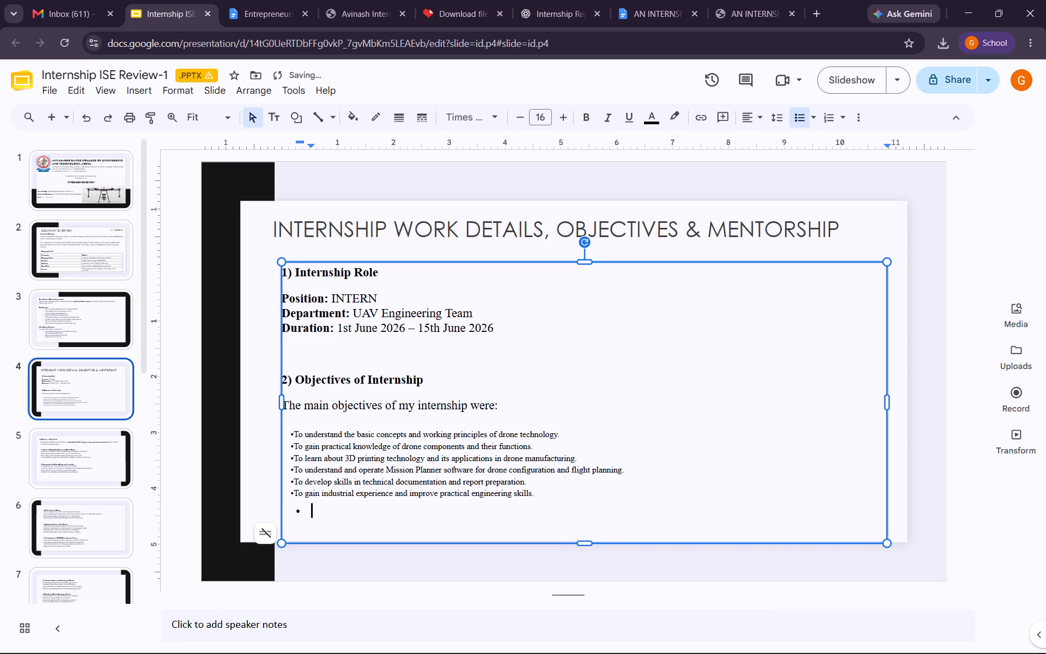
key(ctrl+z)
key(ctrl+shift+v)
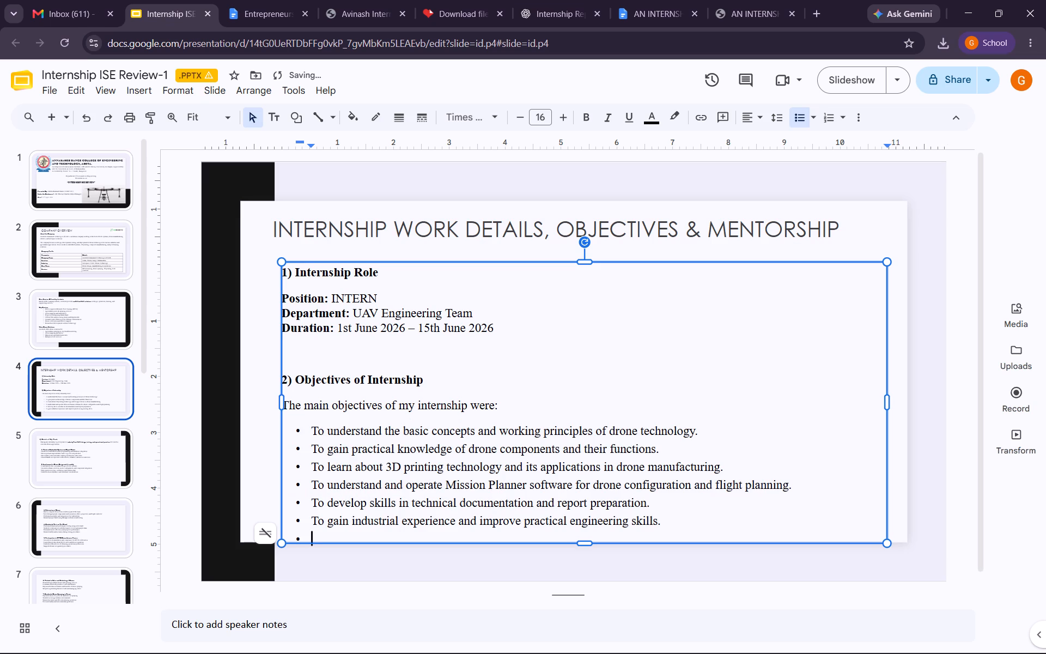
key(BackSpace)
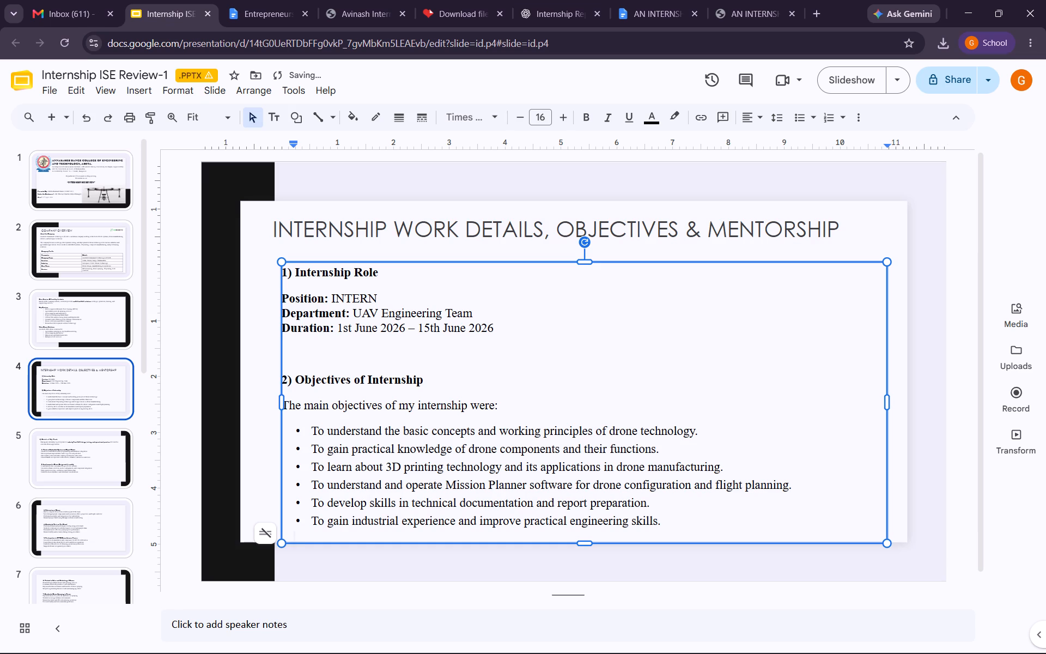
Make "drone technology." bold in the first objective bullet on slide 4.
drag(404, 430, 493, 434)
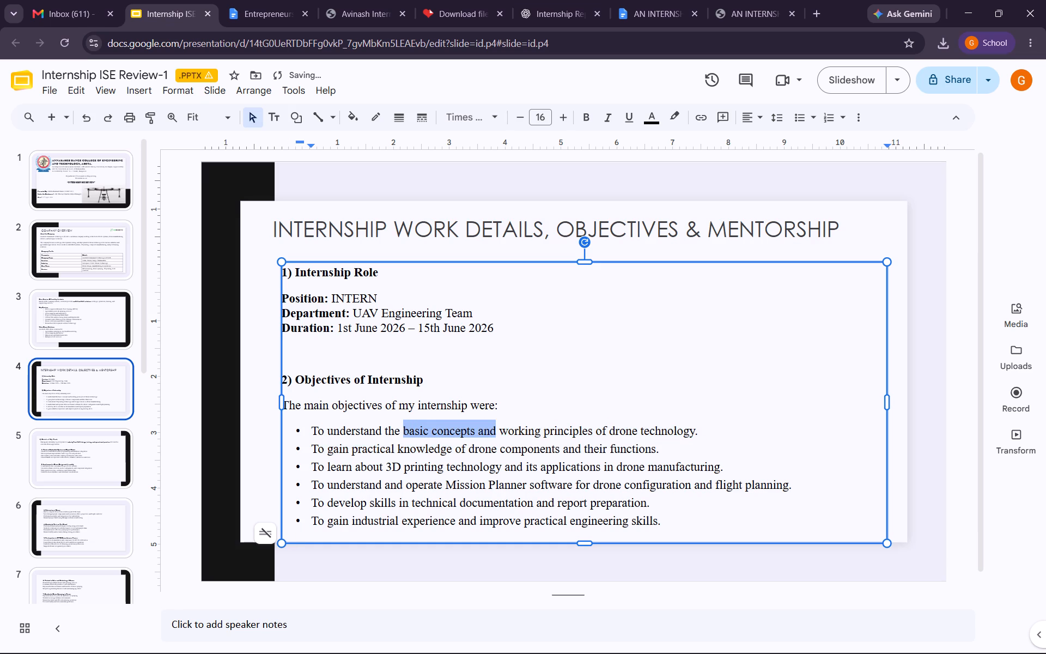
drag(493, 434, 489, 435)
click(665, 392)
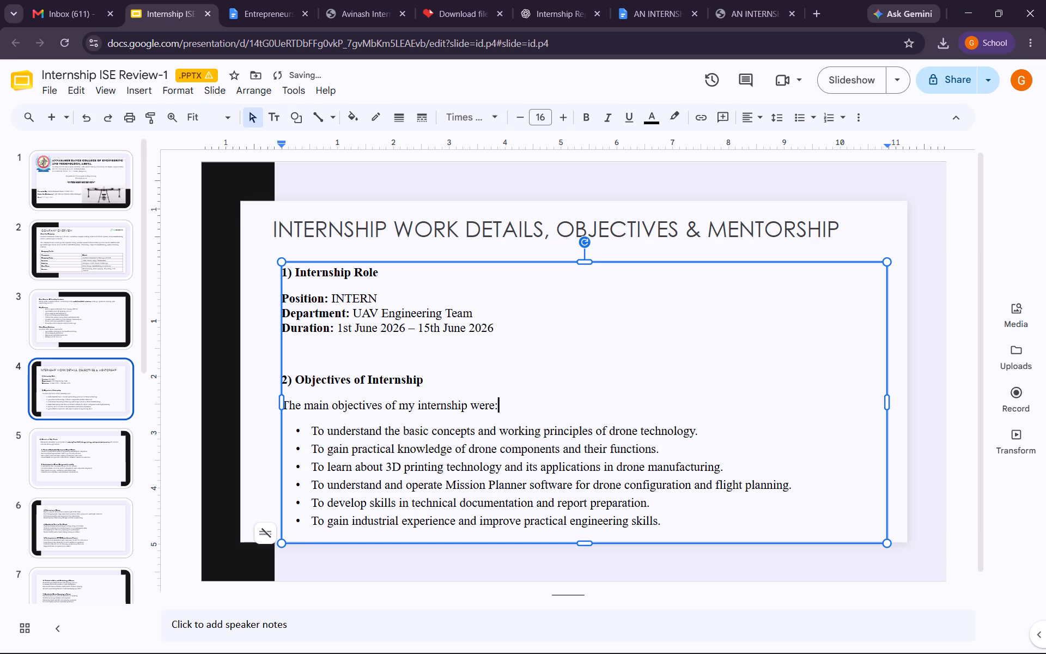
drag(612, 433, 635, 431)
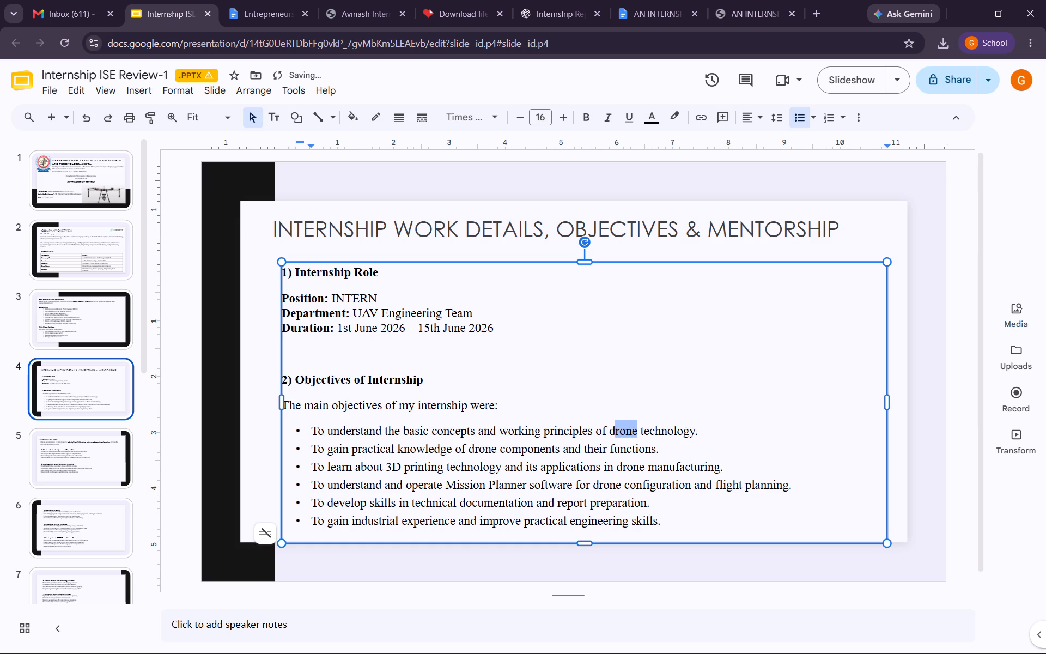
drag(611, 431, 668, 425)
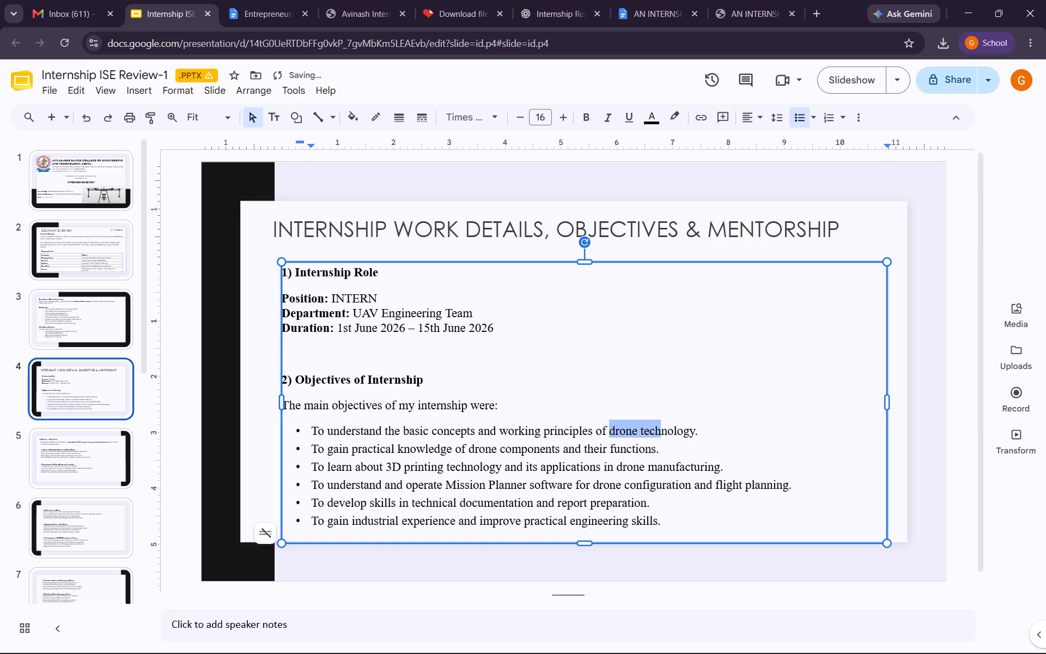
drag(668, 425, 697, 426)
key(ctrl+b)
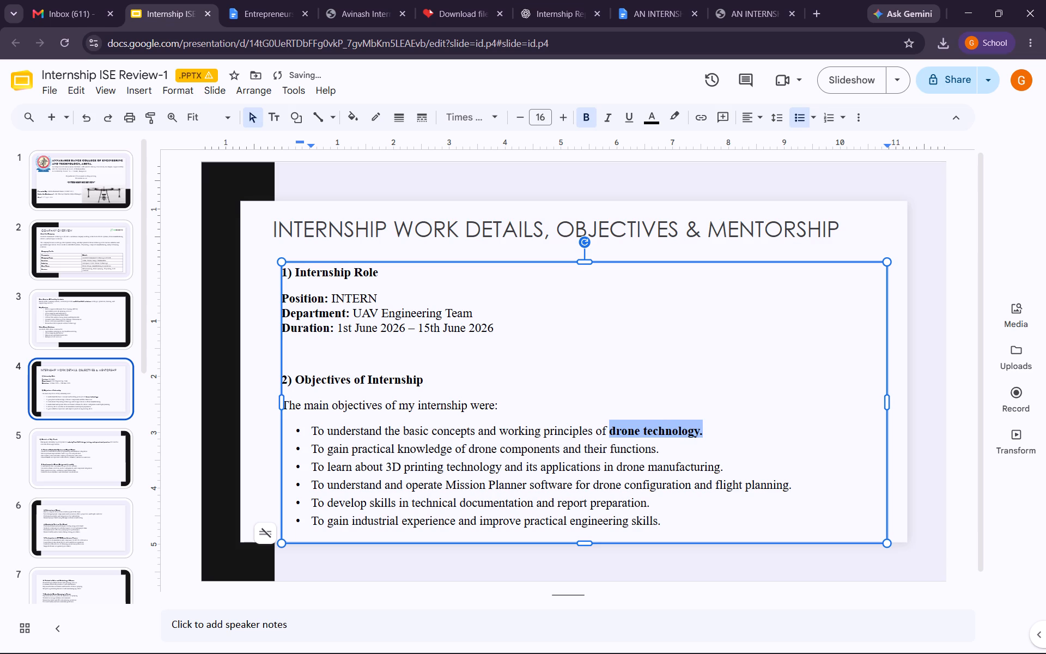
click(486, 575)
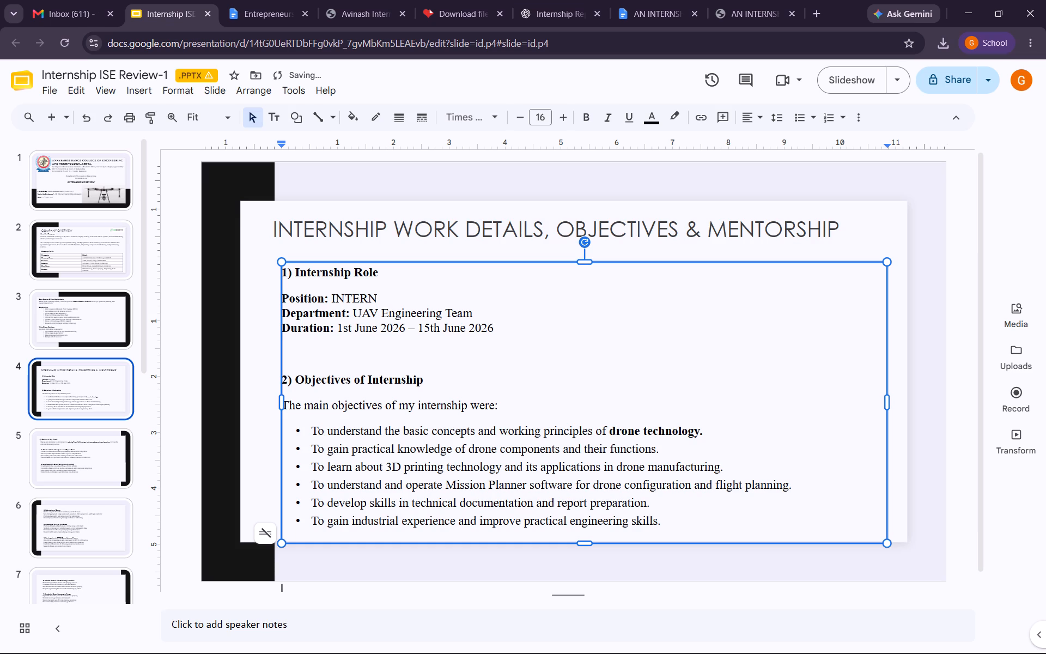
Make "drone components and their functions." bold in the second objective bullet on slide 4.
drag(468, 449, 502, 446)
drag(502, 446, 661, 445)
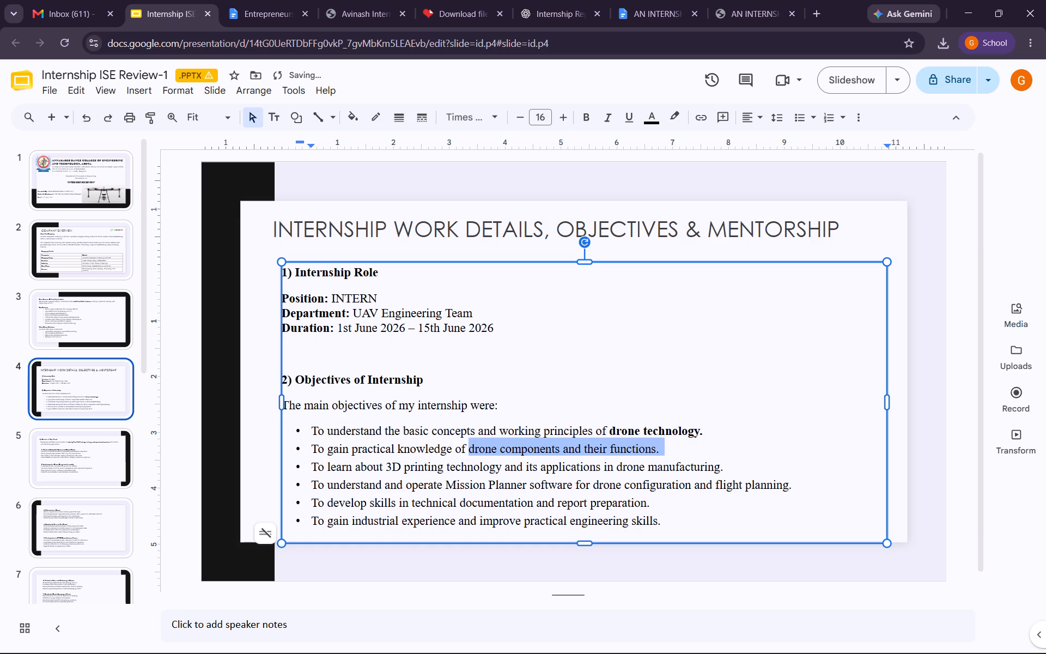
drag(661, 445, 660, 443)
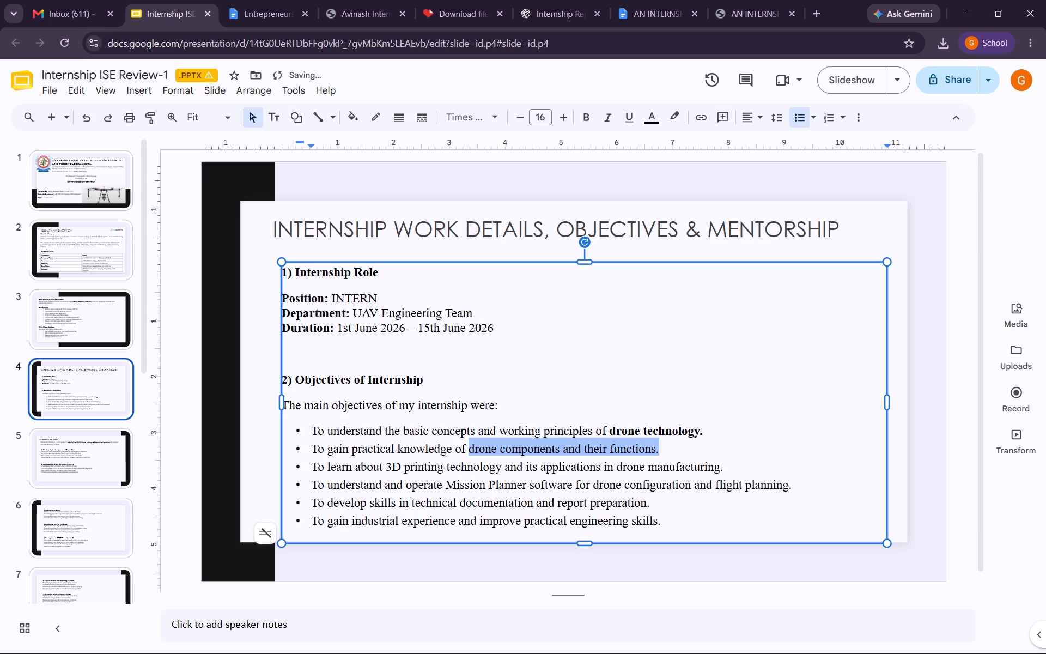
key(ctrl+b)
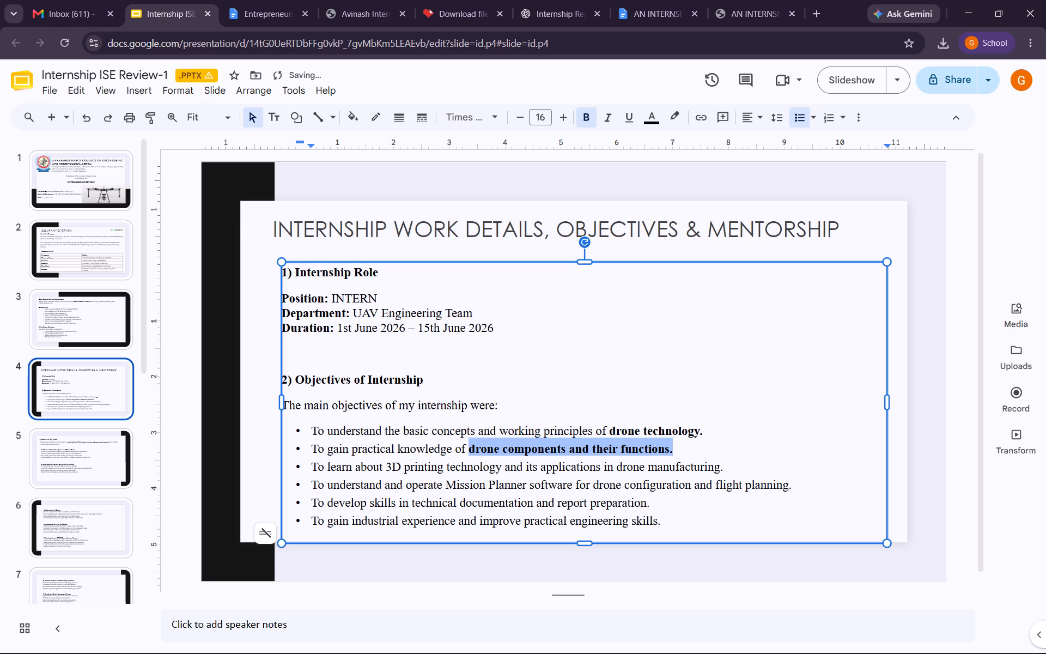
Make "3D printing technology" bold in the third objective bullet on slide 4.
scroll(380, 573, down, 1)
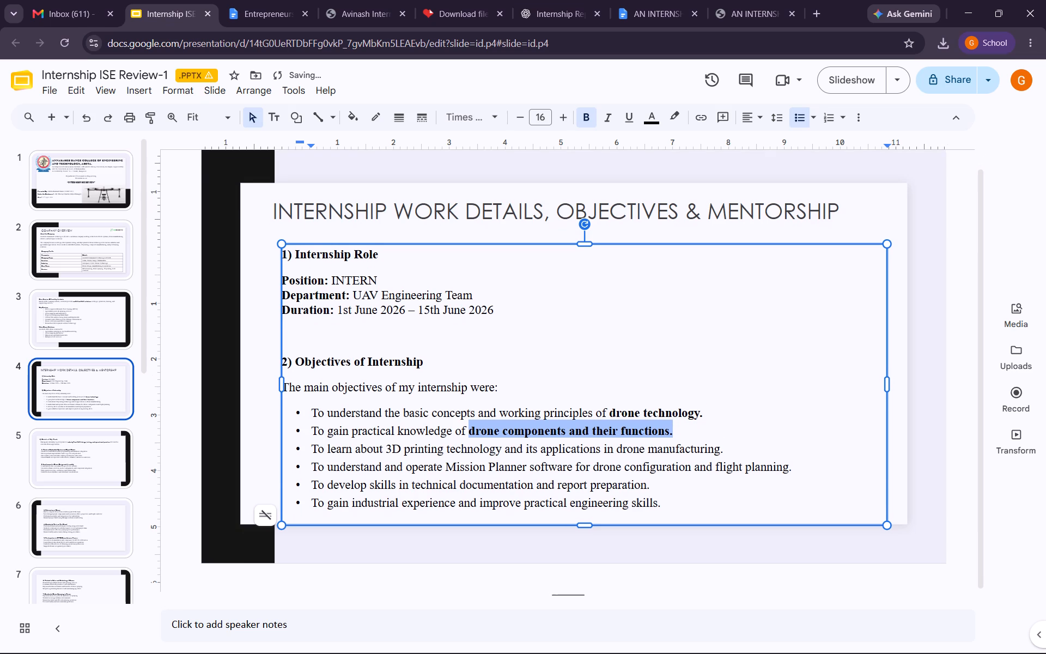
scroll(380, 573, down, 1)
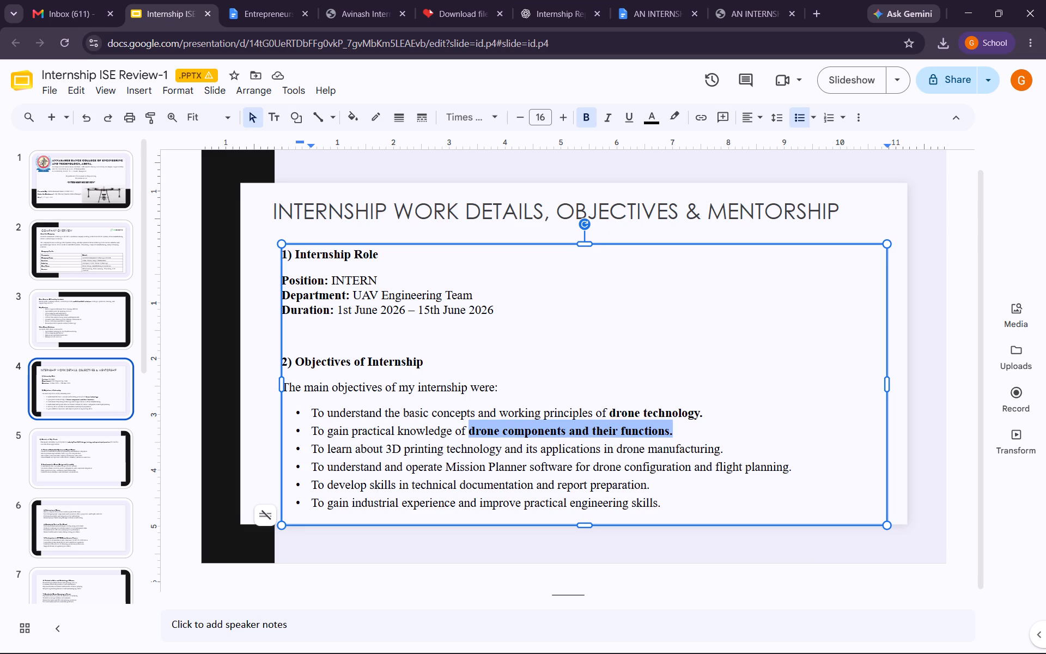
drag(387, 447, 412, 447)
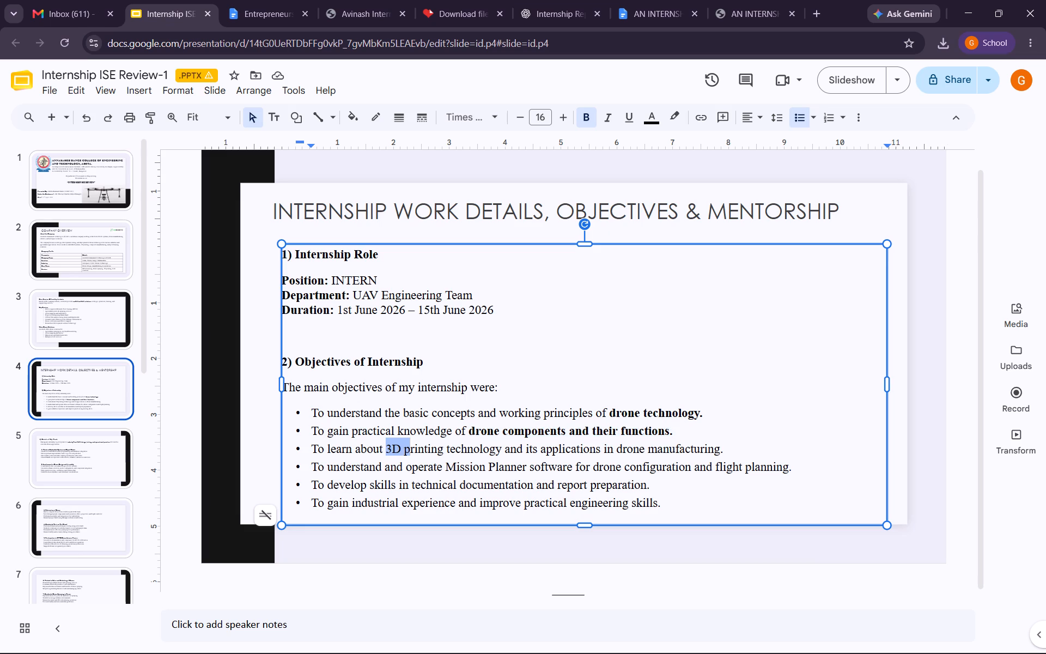
drag(412, 447, 509, 446)
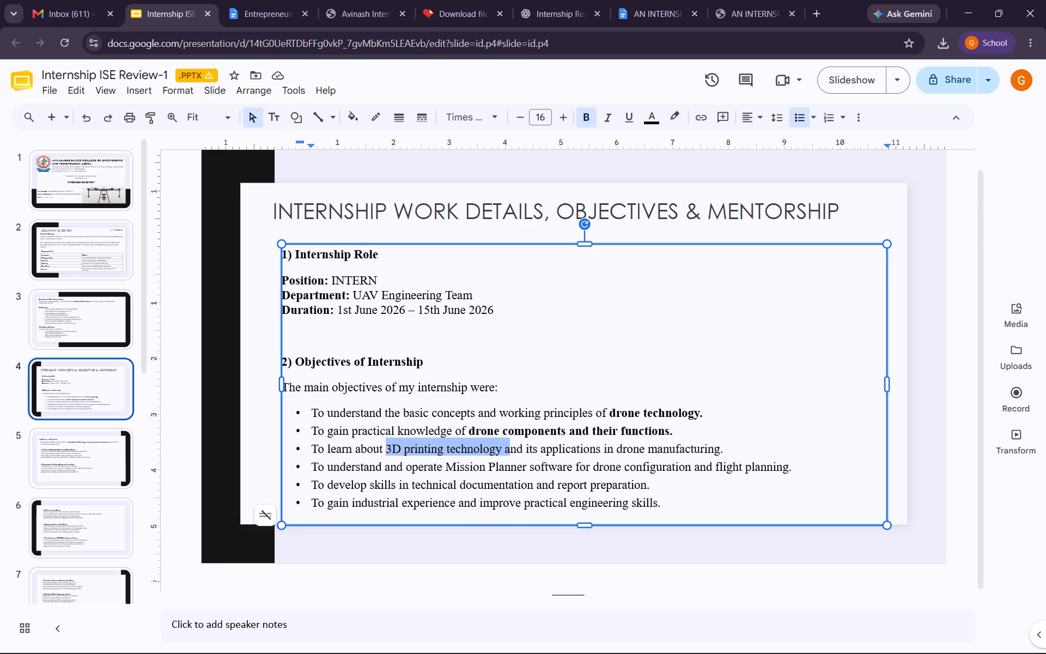
drag(509, 446, 500, 442)
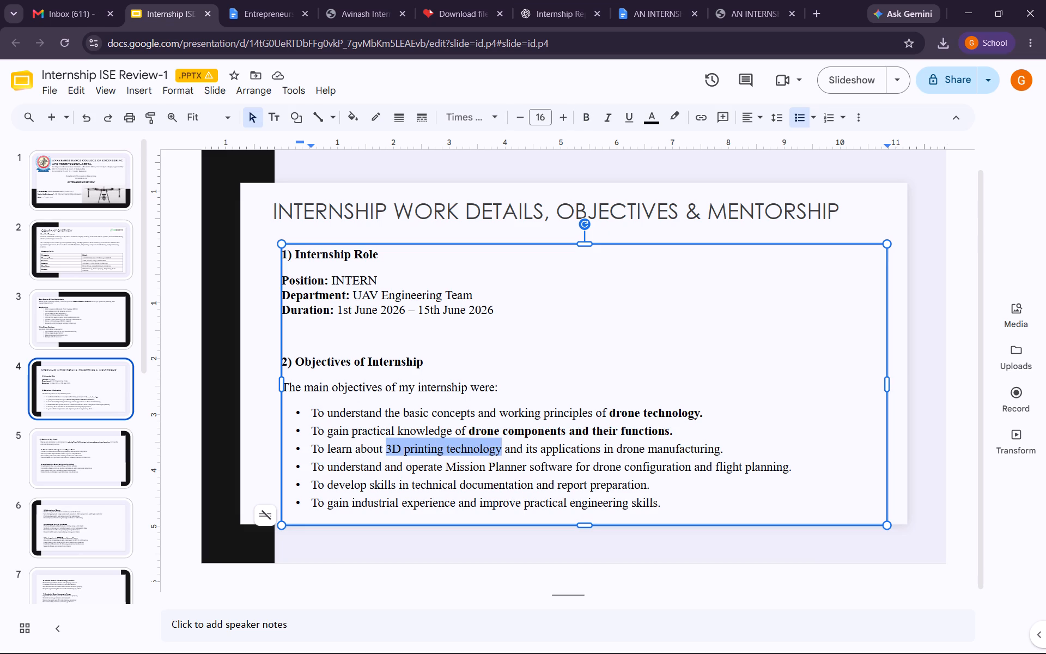
key(ctrl+b)
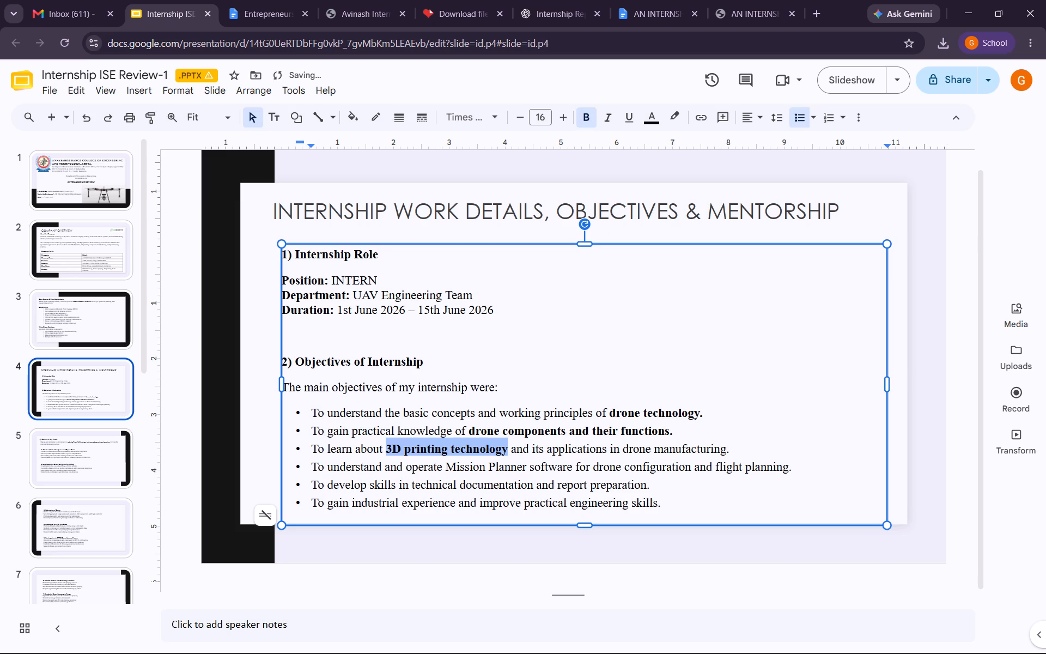
Make "Mission Planner software" bold in the fourth objective bullet on slide 4.
click(412, 525)
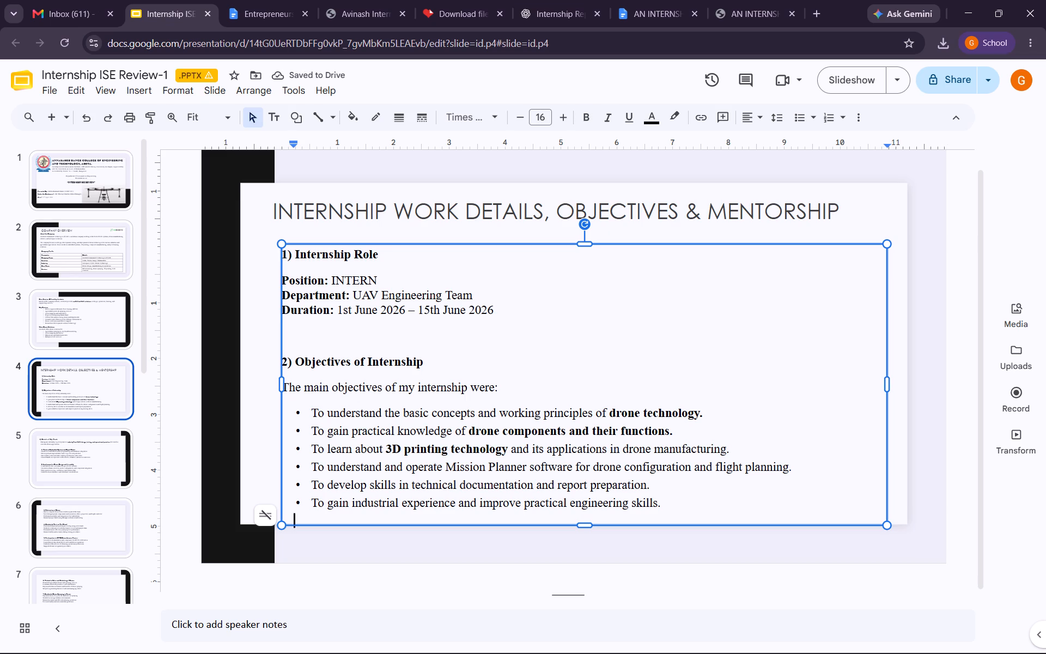
drag(451, 467, 558, 463)
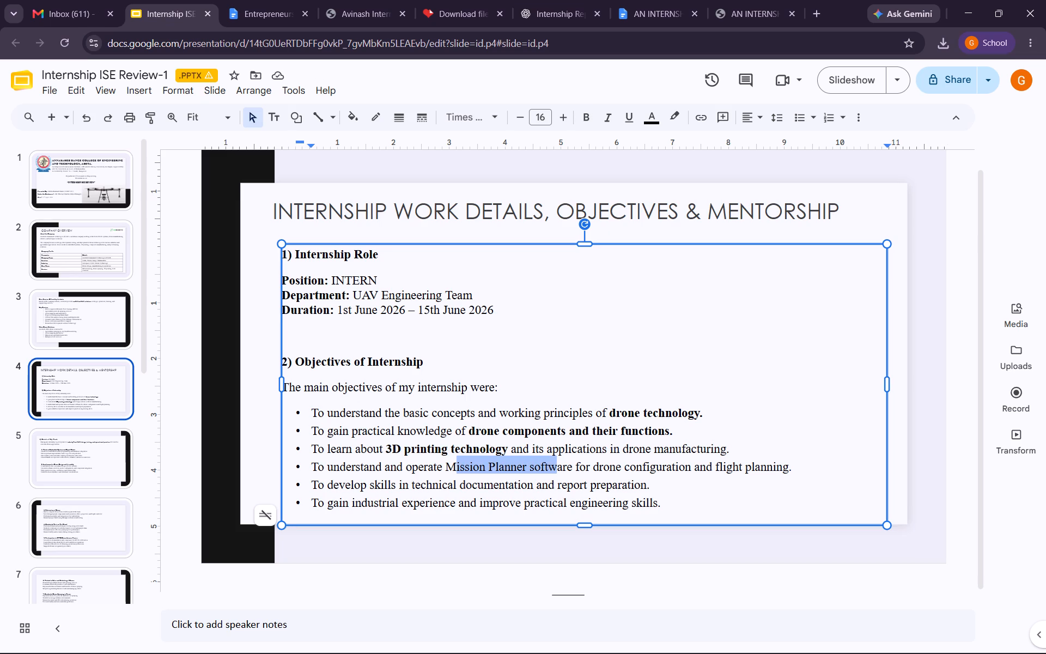
drag(558, 463, 571, 464)
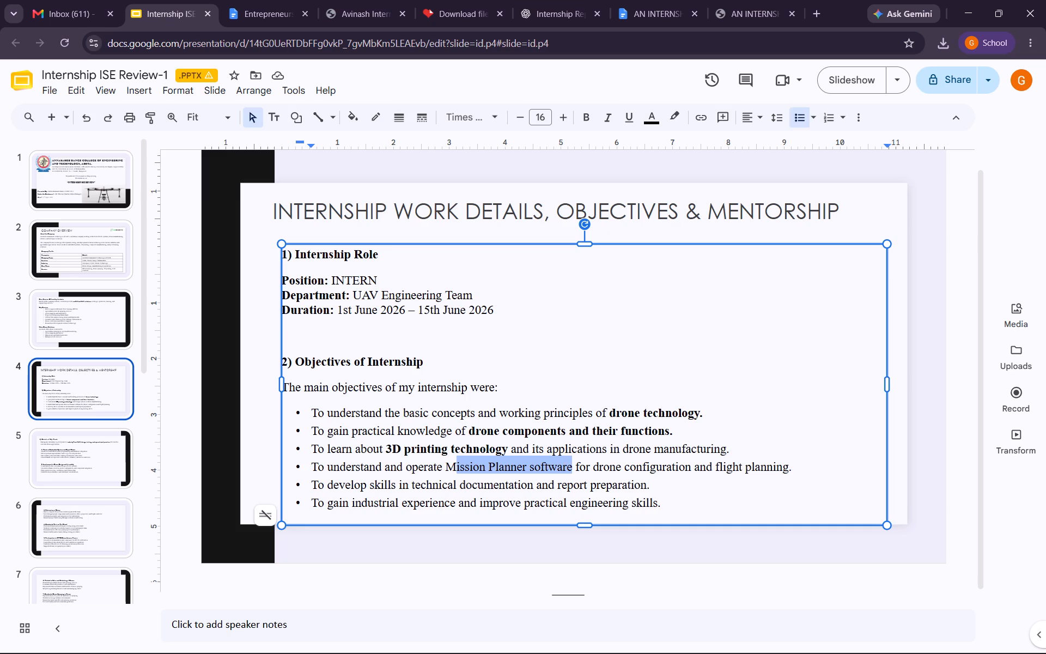
click(574, 461)
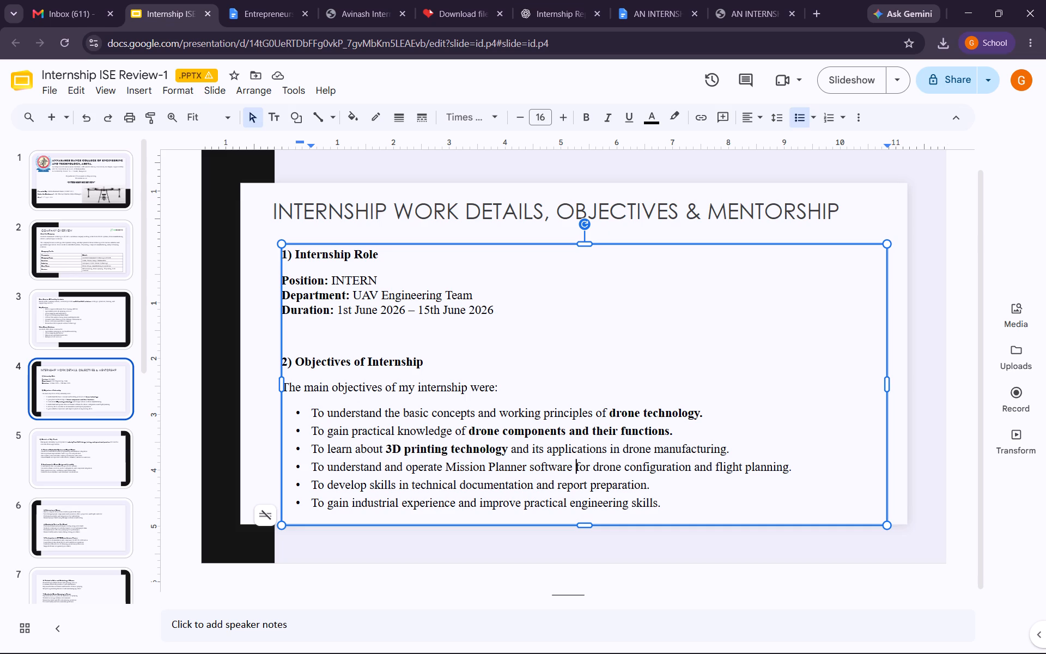
drag(570, 467, 442, 468)
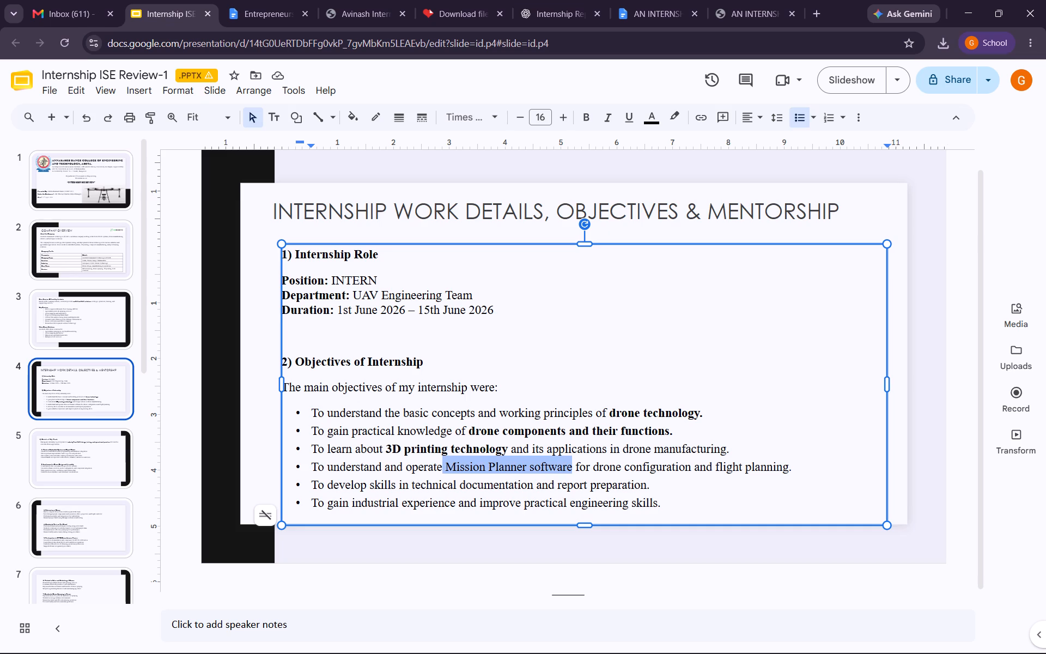
drag(442, 468, 445, 467)
key(ctrl+b)
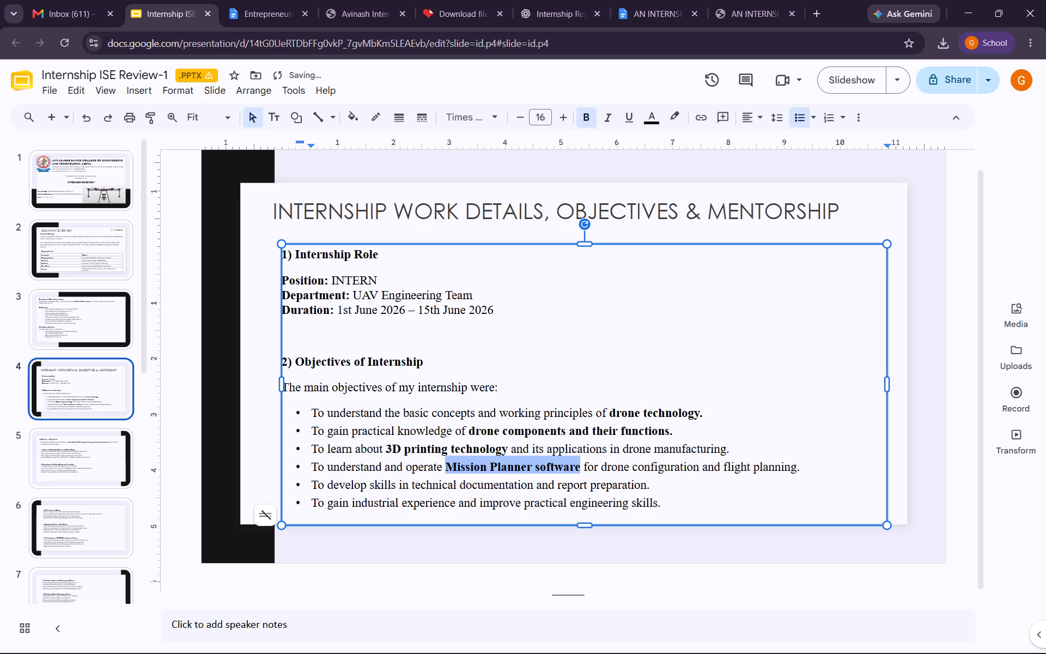
Make "technical documentation" bold in the fifth objective bullet on slide 4.
scroll(446, 457, down, 1)
drag(411, 486, 444, 479)
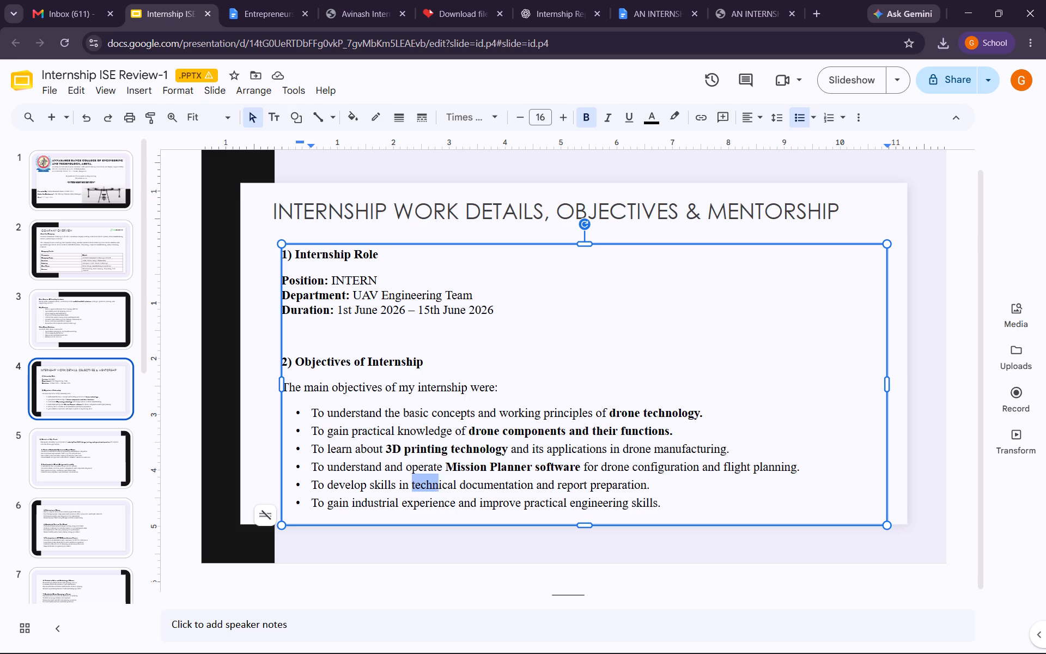
drag(444, 479, 534, 486)
key(ctrl+b)
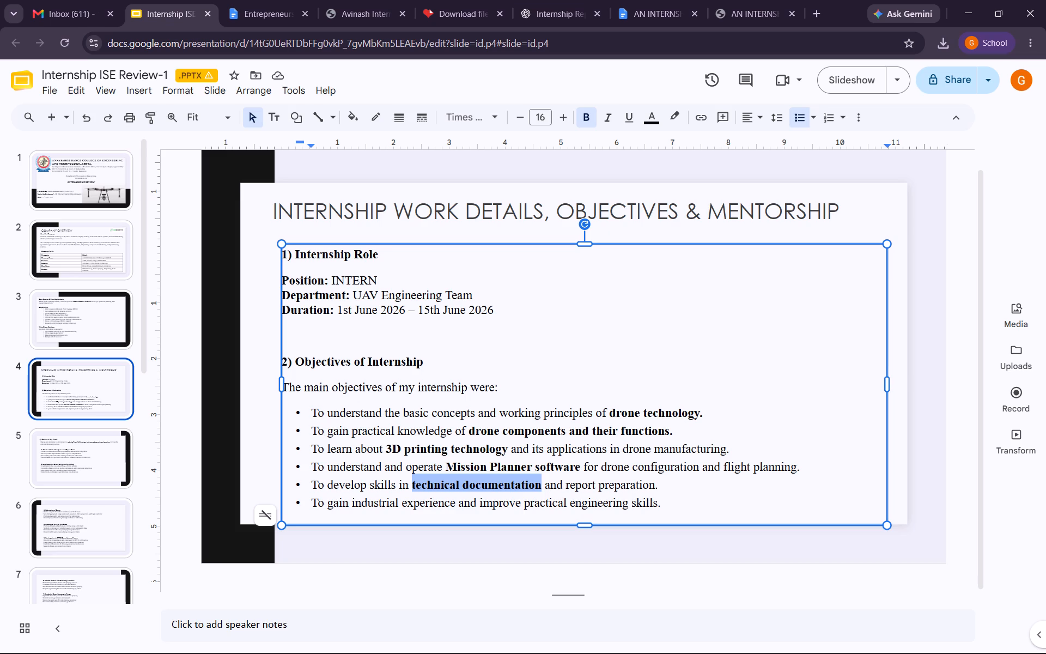
Make "industrial experience" and "practical engineering skills." bold in the last objective bullet on slide 4.
drag(350, 505, 452, 520)
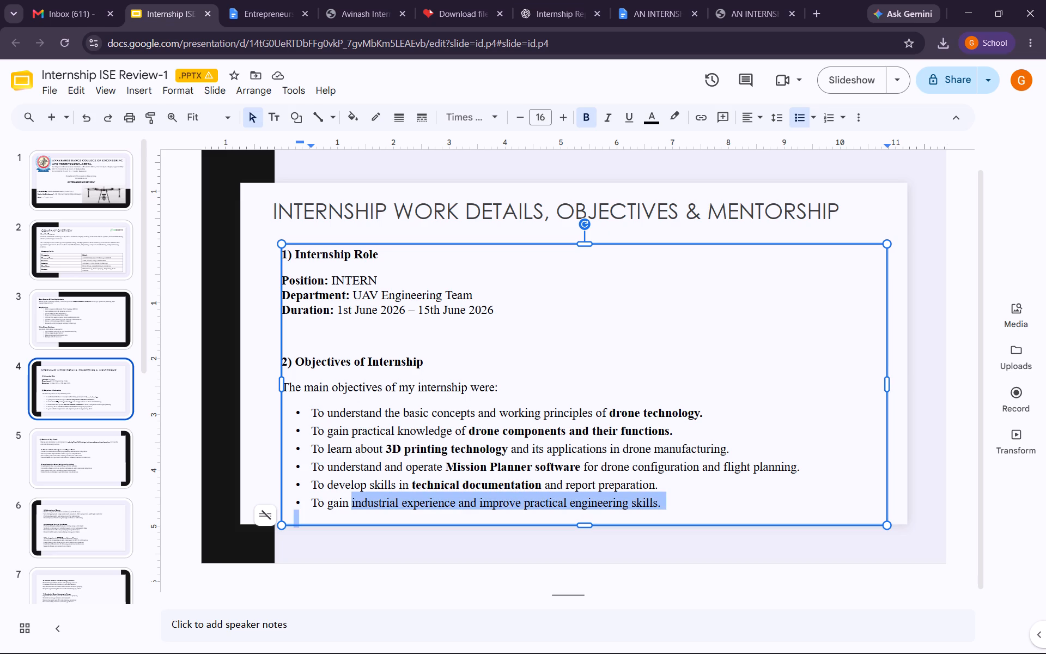
drag(452, 520, 455, 504)
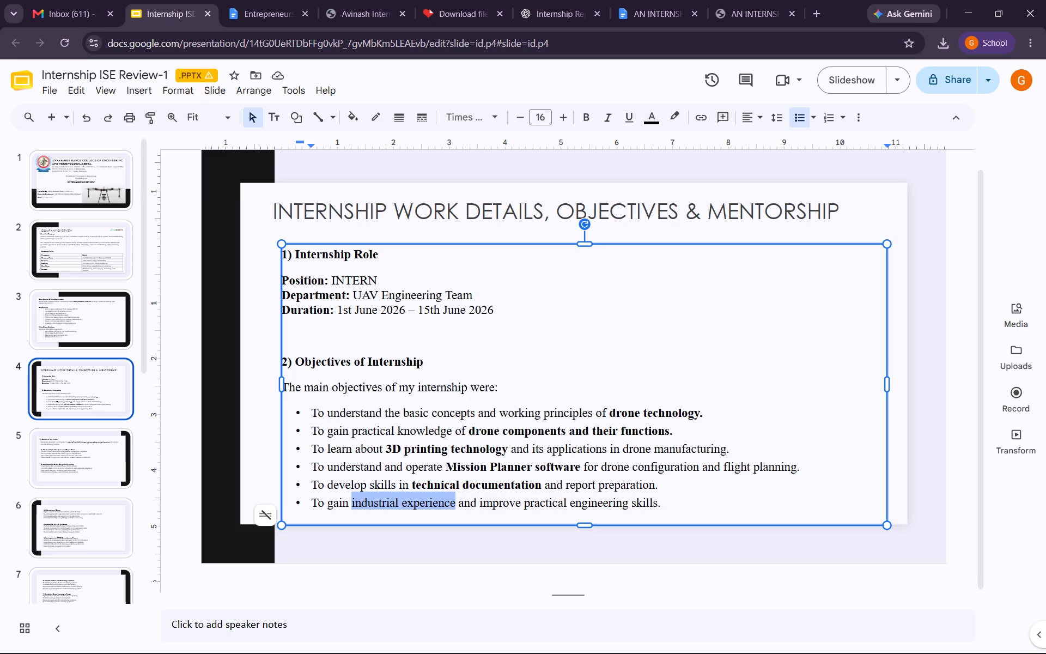
key(ctrl+b)
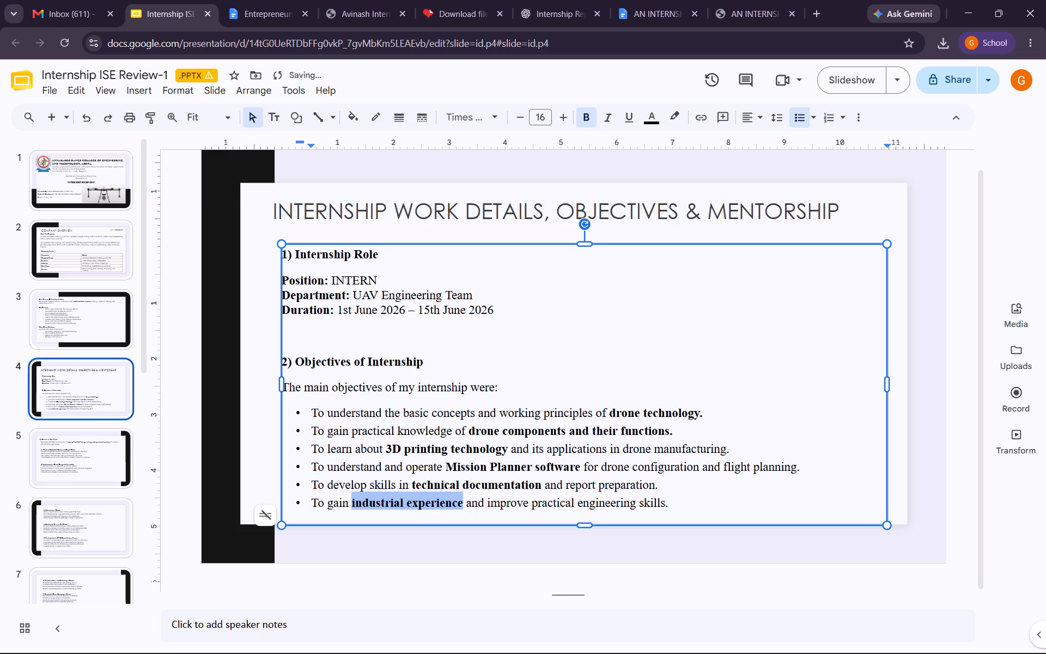
drag(532, 505, 661, 504)
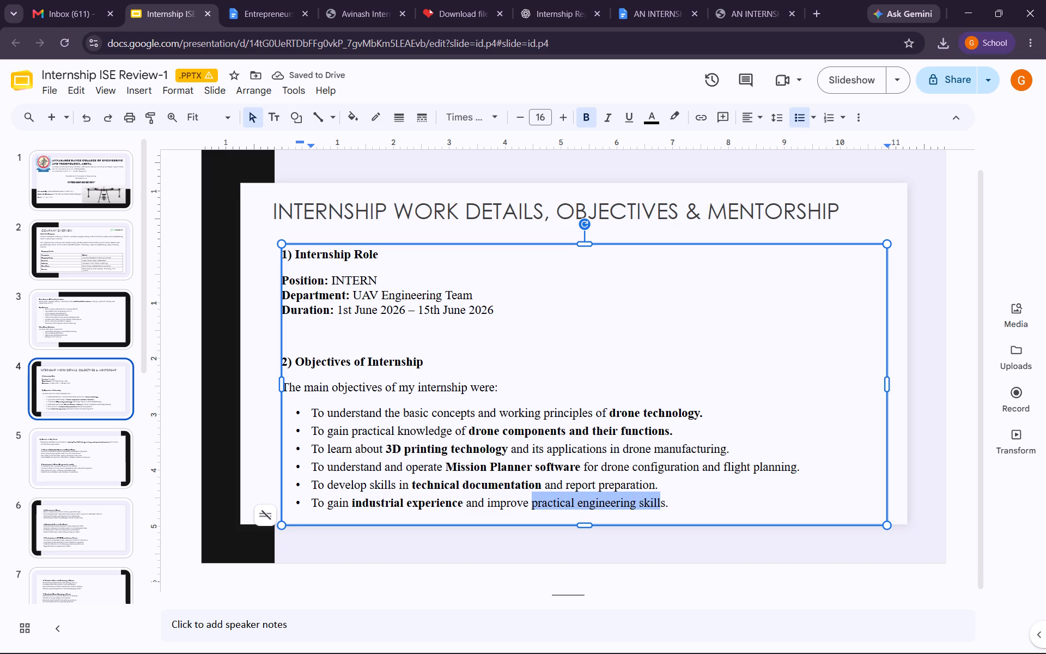
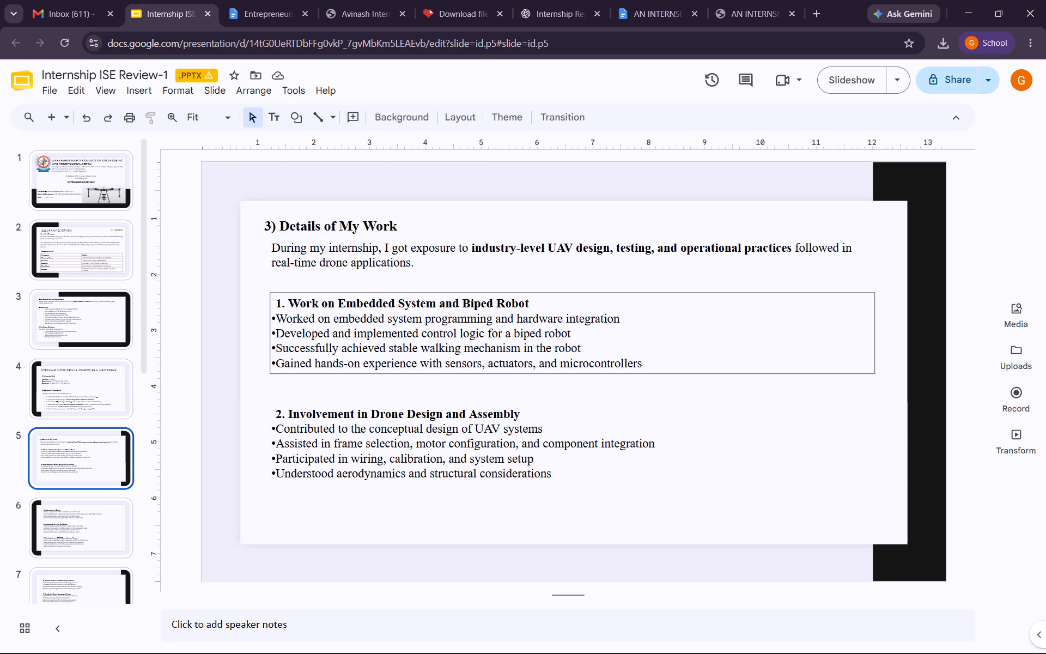
click(99, 263)
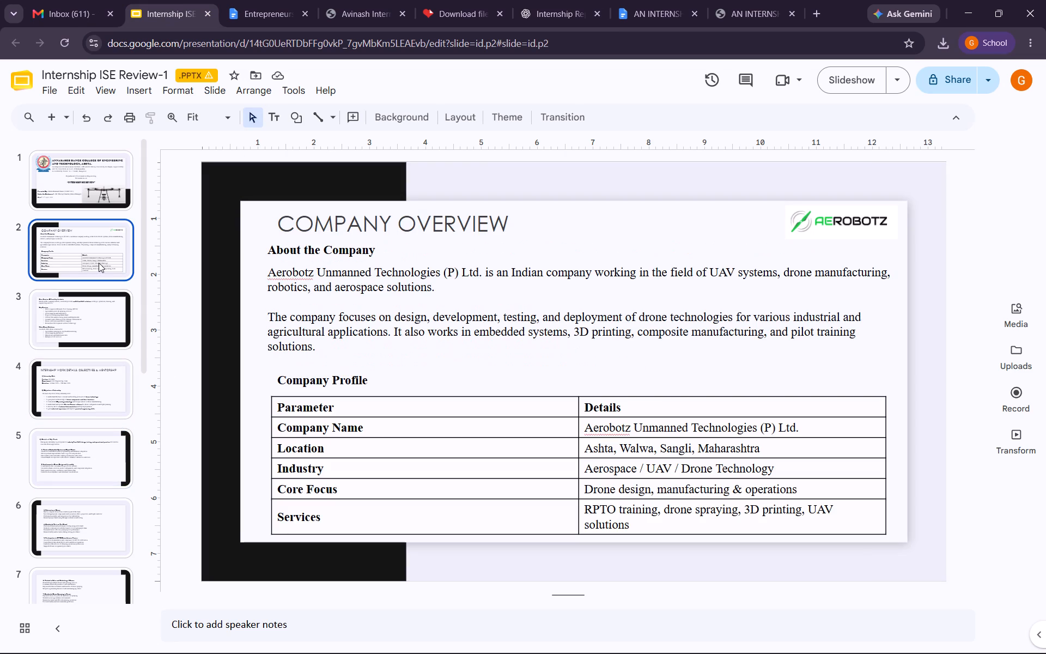
click(66, 327)
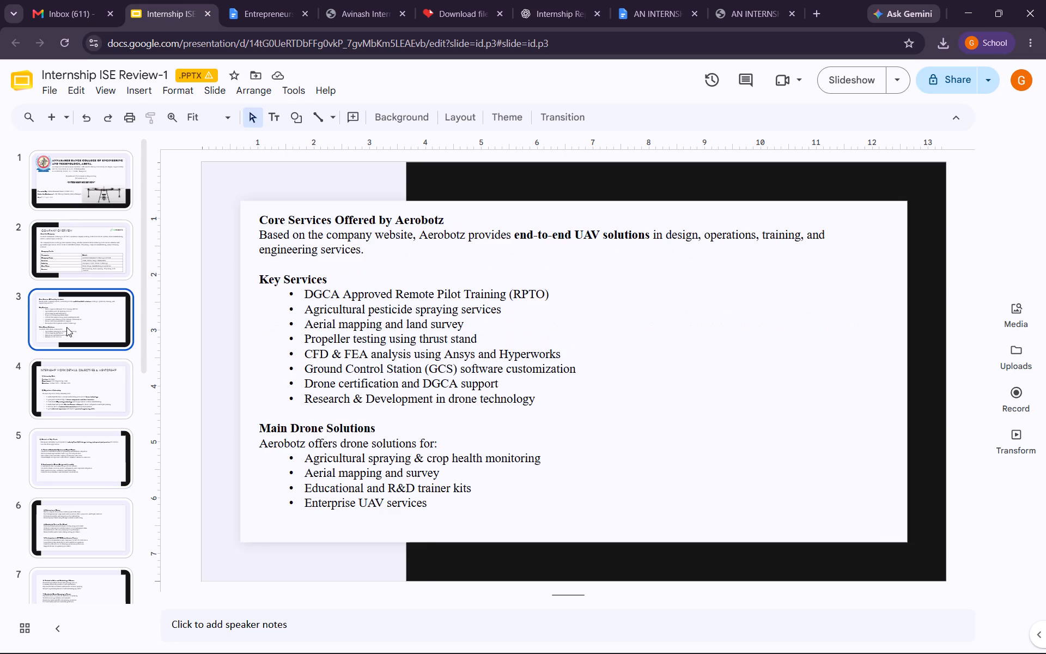